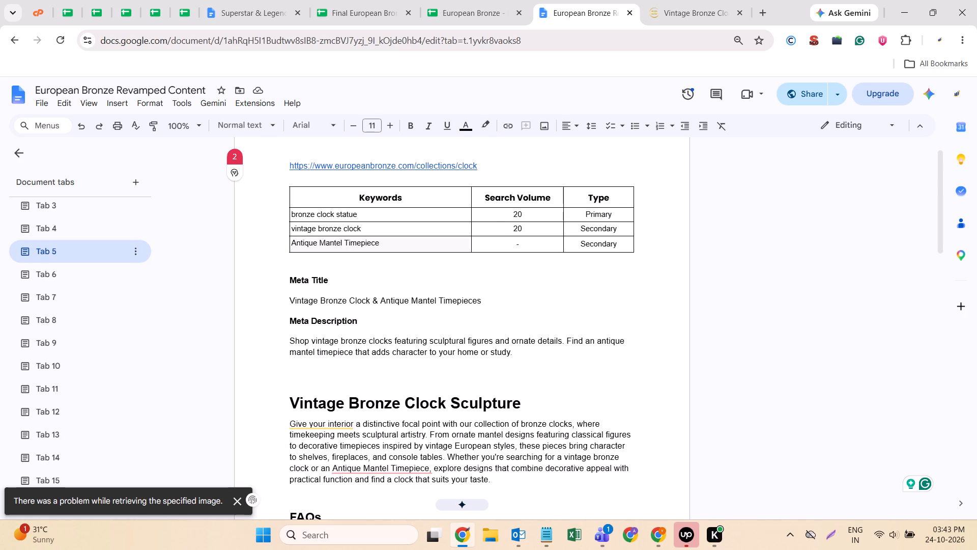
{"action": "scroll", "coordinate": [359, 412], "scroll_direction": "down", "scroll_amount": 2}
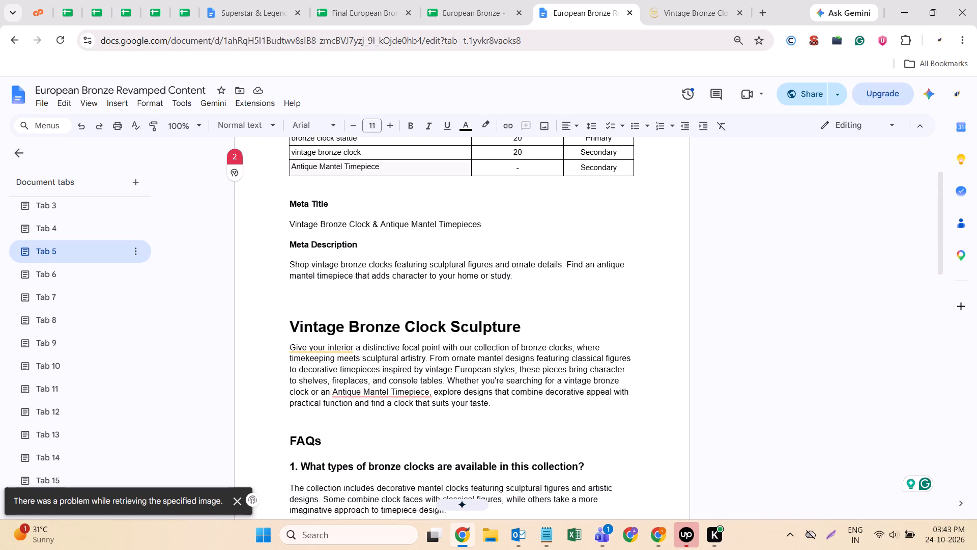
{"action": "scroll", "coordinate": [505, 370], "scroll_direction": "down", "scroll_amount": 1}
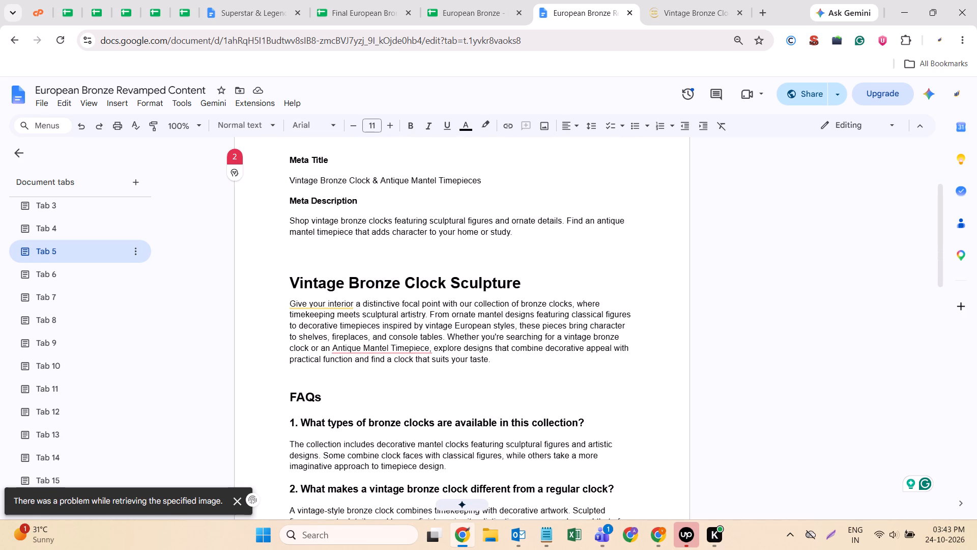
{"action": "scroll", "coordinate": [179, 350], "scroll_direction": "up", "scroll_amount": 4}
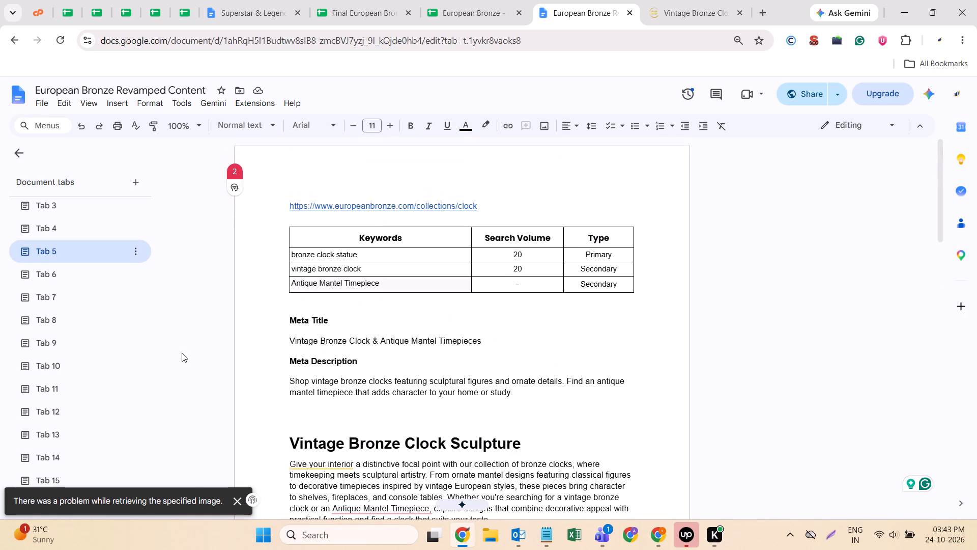
Close the vintage clock page and open the Remington bronze sculpture product page linked in the document's Tab 6.
{"action": "left_click", "coordinate": [97, 280]}
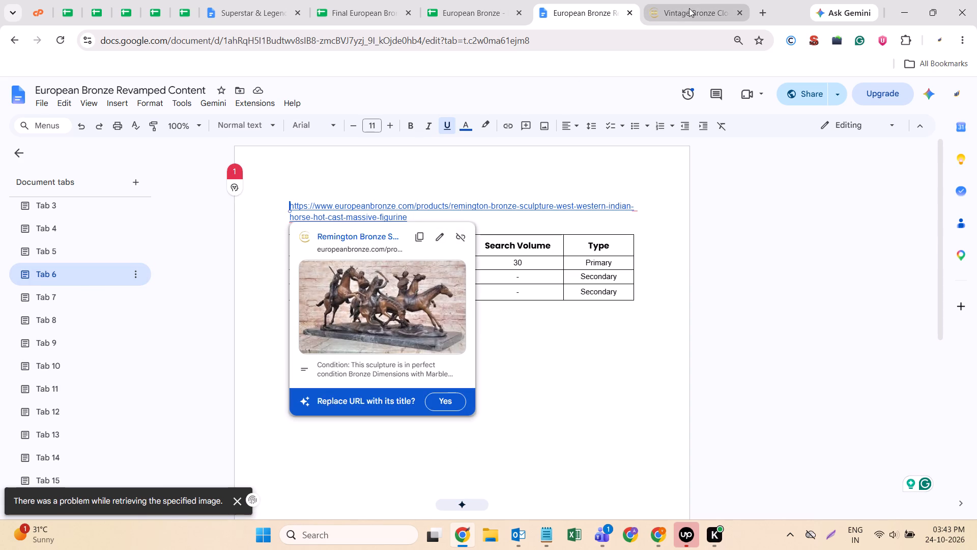
{"action": "left_click", "coordinate": [743, 12]}
{"action": "left_click", "coordinate": [361, 232]}
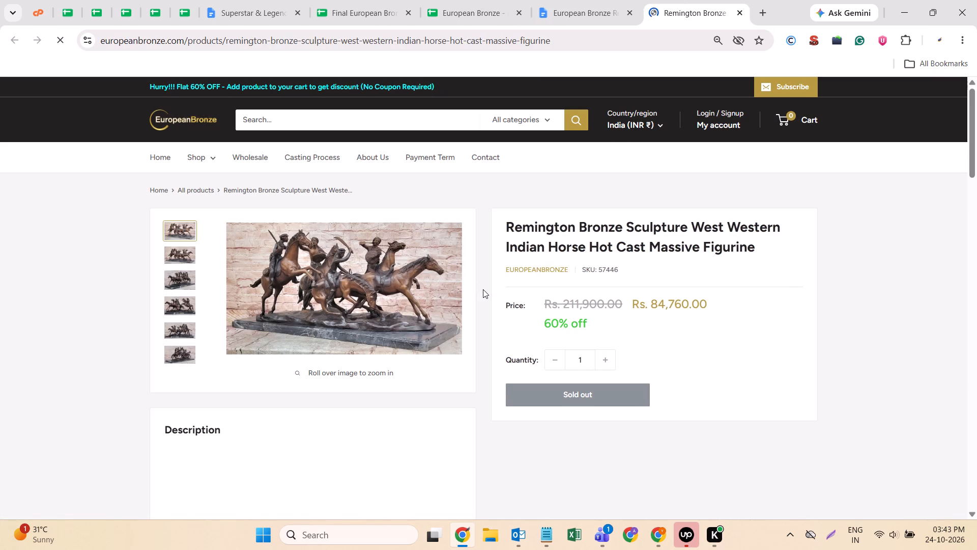
Examine the Remington sculpture's product page, including its condition, dimensions and description text.
{"action": "scroll", "coordinate": [483, 289], "scroll_direction": "down", "scroll_amount": 8}
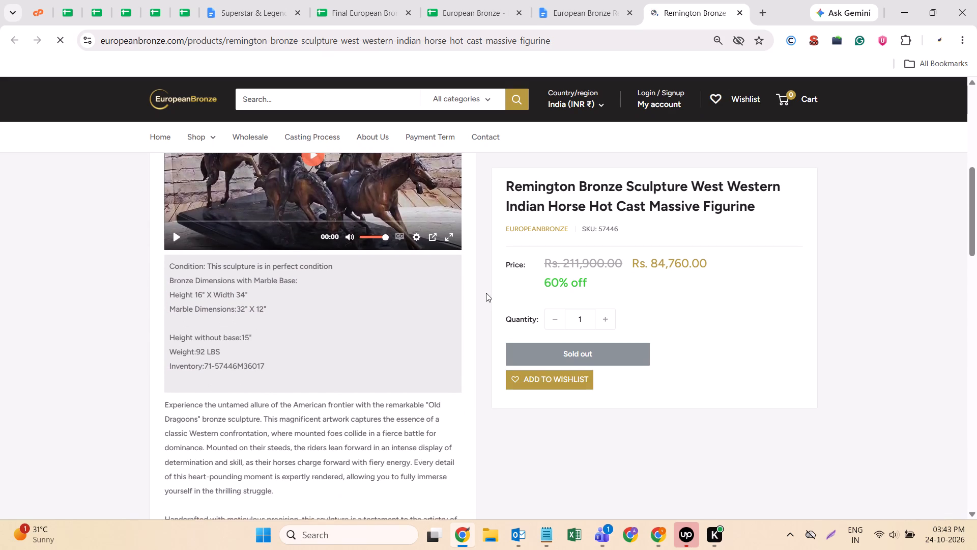
{"action": "scroll", "coordinate": [486, 293], "scroll_direction": "down", "scroll_amount": 9}
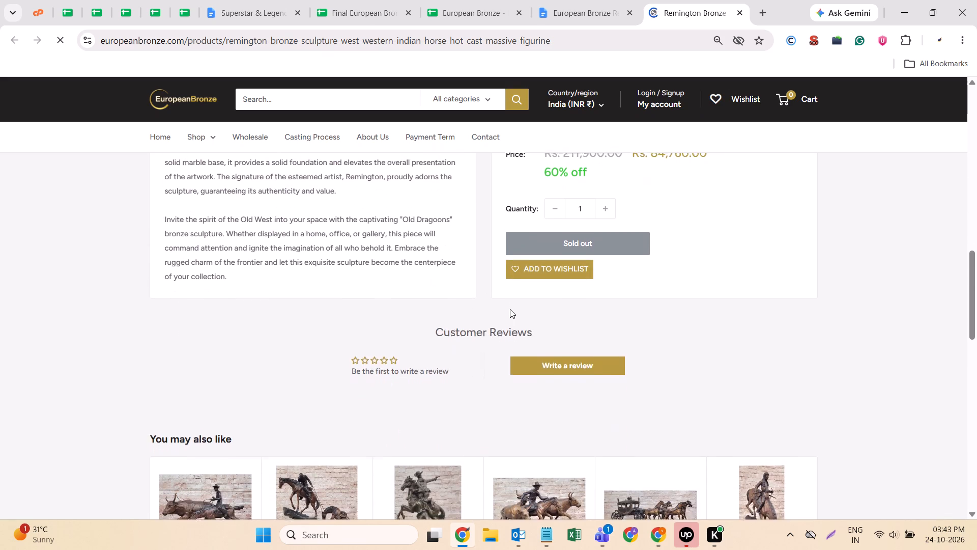
{"action": "scroll", "coordinate": [510, 309], "scroll_direction": "down", "scroll_amount": 11}
{"action": "scroll", "coordinate": [518, 316], "scroll_direction": "up", "scroll_amount": 1}
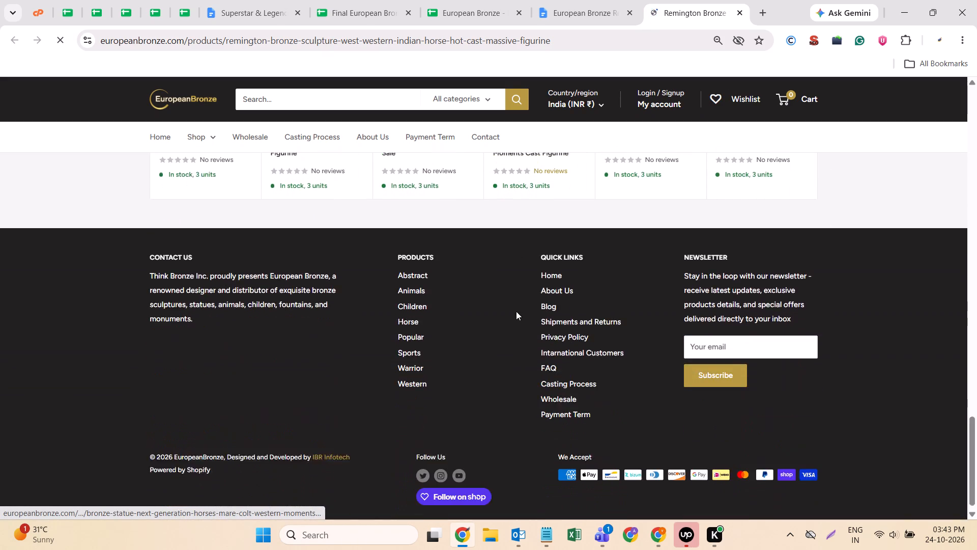
{"action": "scroll", "coordinate": [516, 311], "scroll_direction": "up", "scroll_amount": 10}
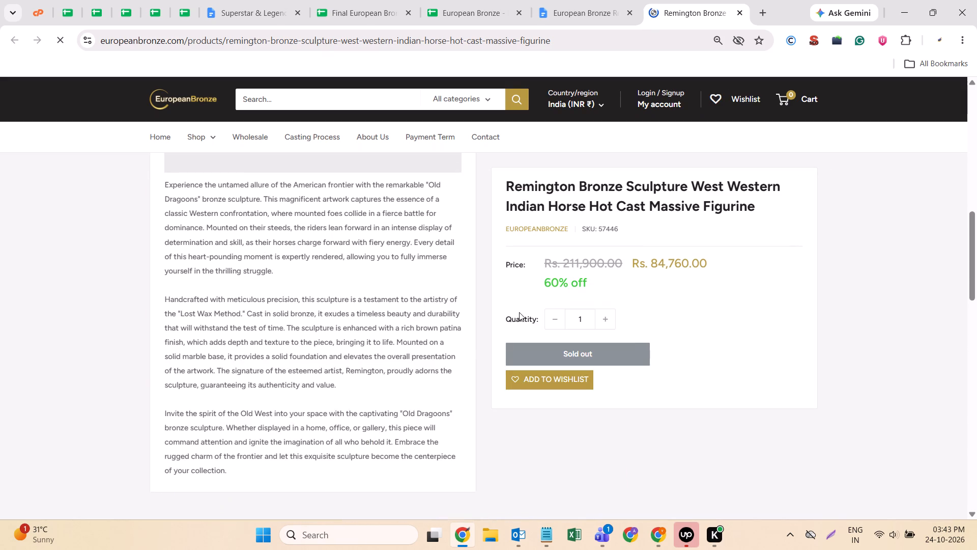
{"action": "scroll", "coordinate": [519, 312], "scroll_direction": "up", "scroll_amount": 4}
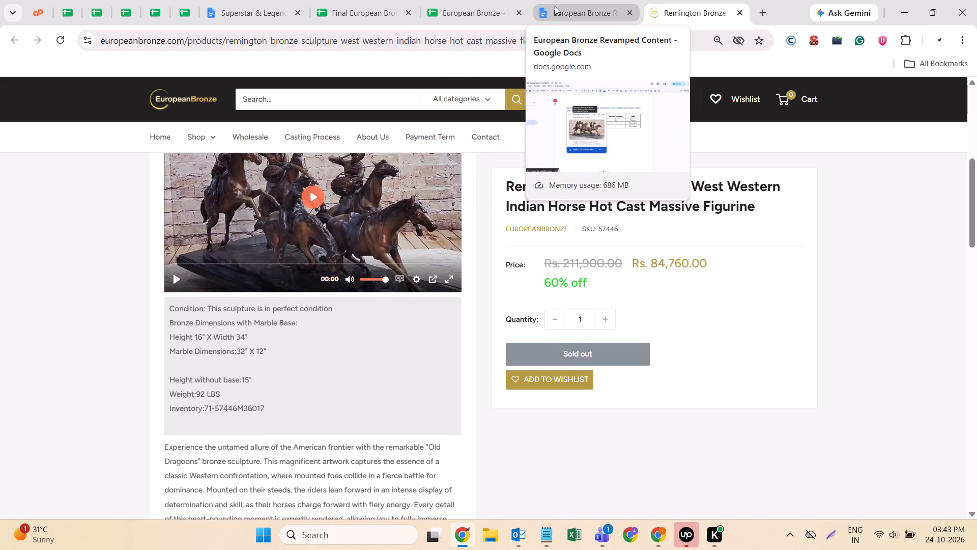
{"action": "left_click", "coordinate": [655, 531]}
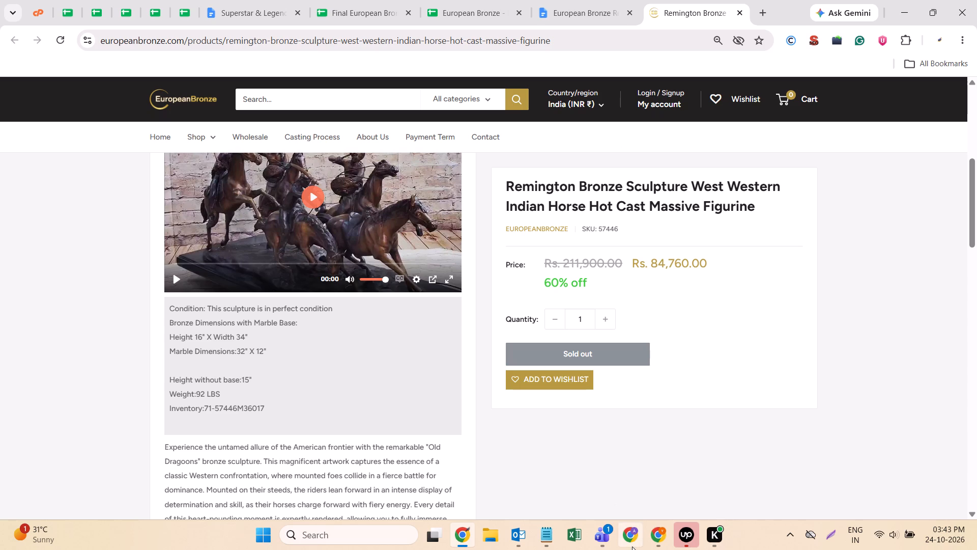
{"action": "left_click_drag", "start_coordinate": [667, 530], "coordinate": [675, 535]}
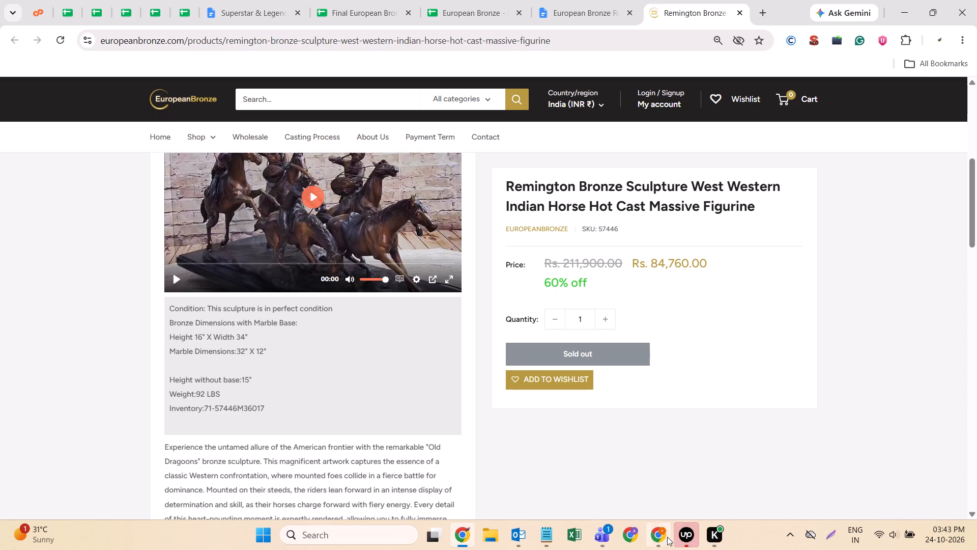
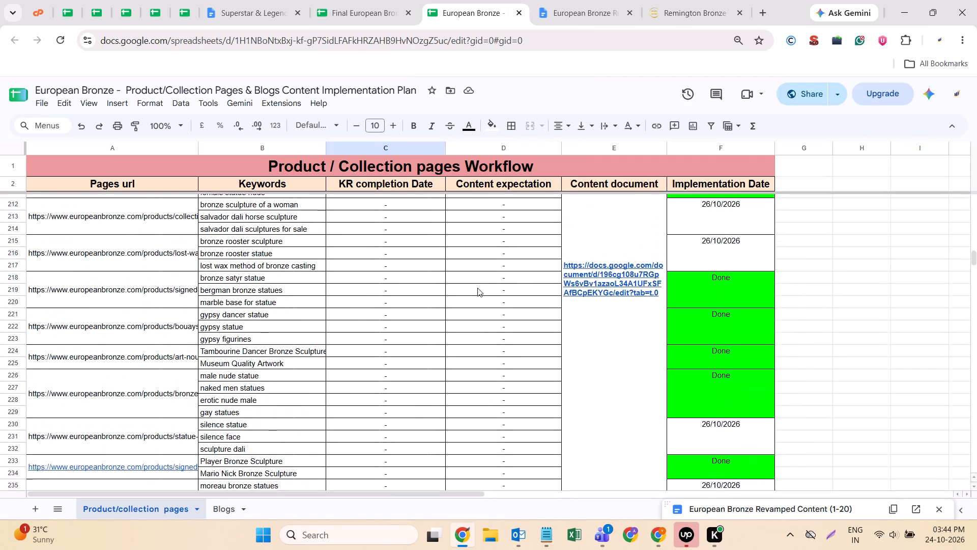
Open the Batch 6 content revamp document linked in the implementation plan's Content document column and go to its Tab 2.
{"action": "left_click", "coordinate": [595, 289]}
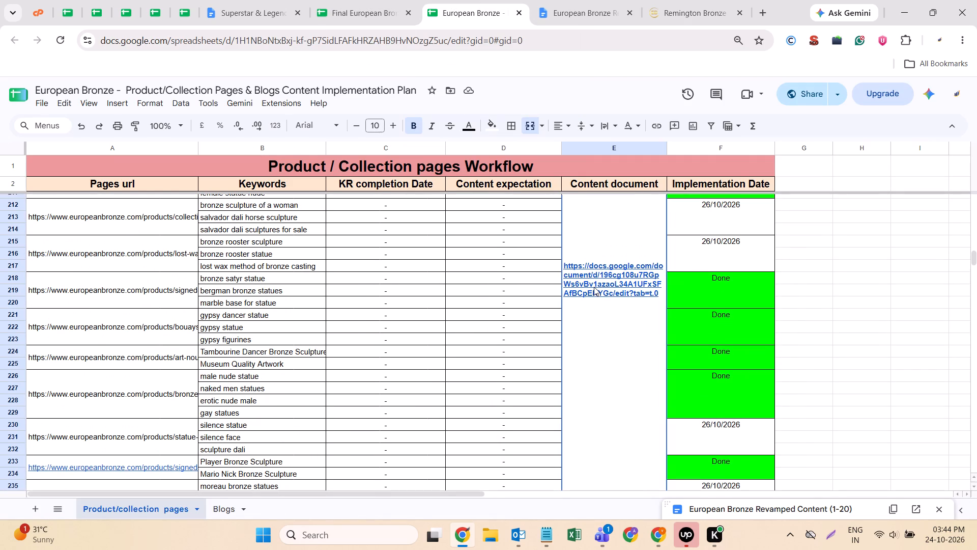
{"action": "left_click_drag", "start_coordinate": [590, 283], "coordinate": [593, 287]}
{"action": "left_click", "coordinate": [593, 287]}
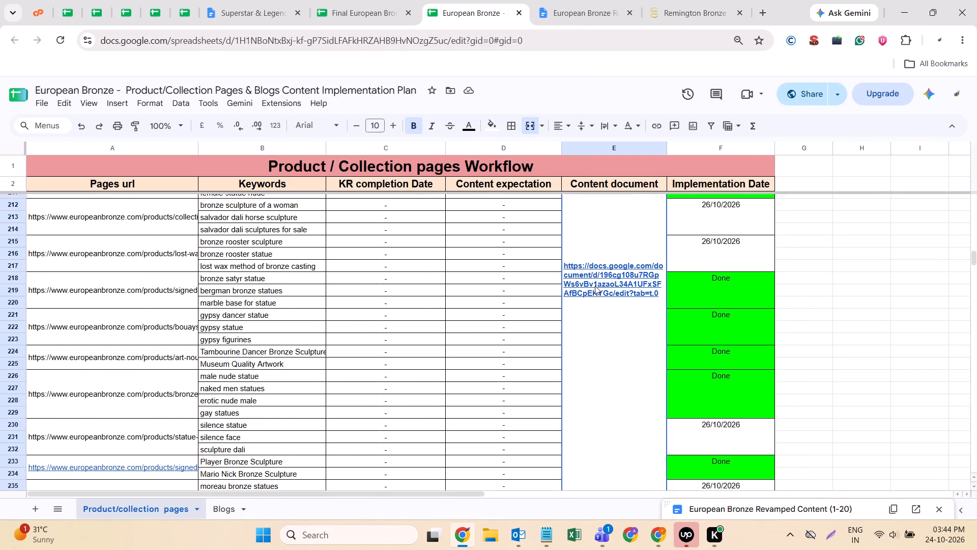
{"action": "left_click", "coordinate": [599, 291]}
{"action": "left_click", "coordinate": [602, 293]}
{"action": "triple_click", "coordinate": [600, 291]}
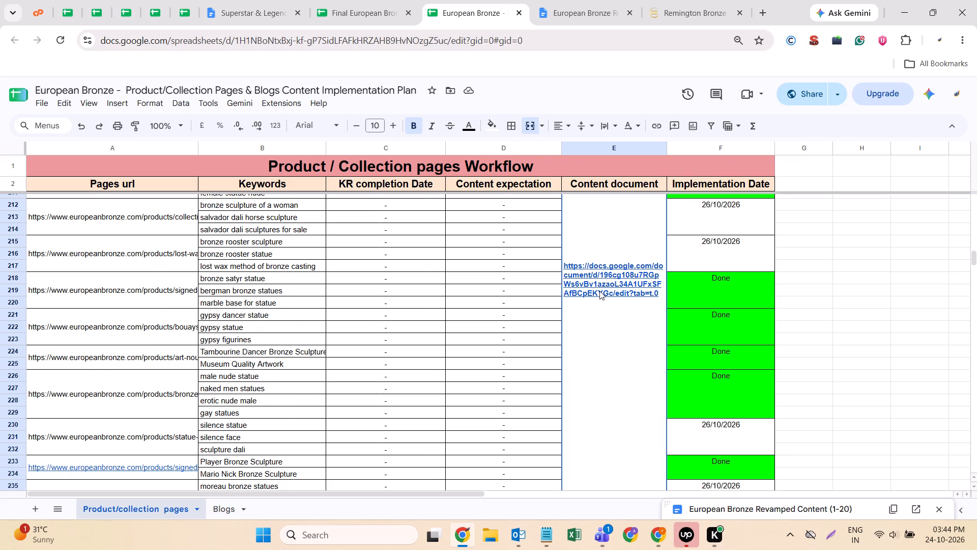
{"action": "left_click", "coordinate": [669, 197]}
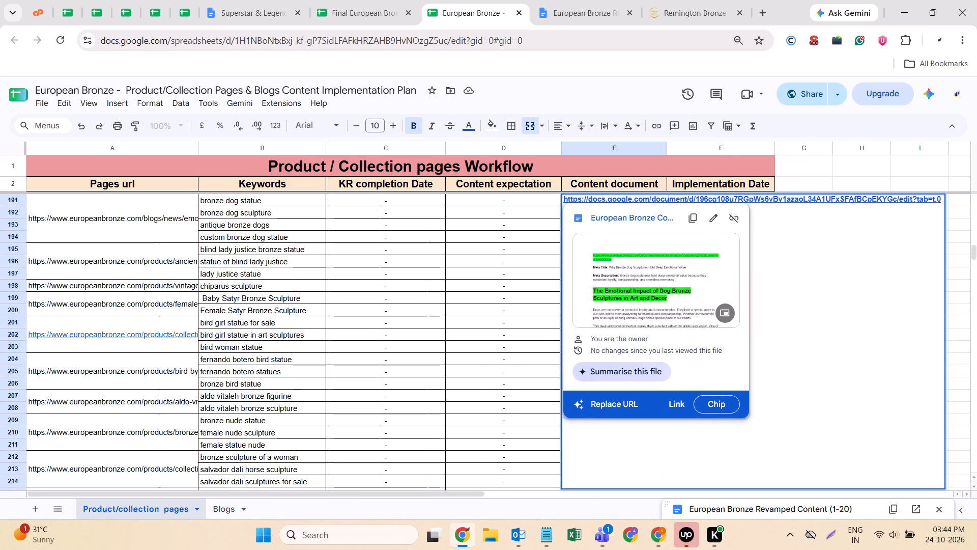
{"action": "left_click_drag", "start_coordinate": [640, 215], "coordinate": [646, 214]}
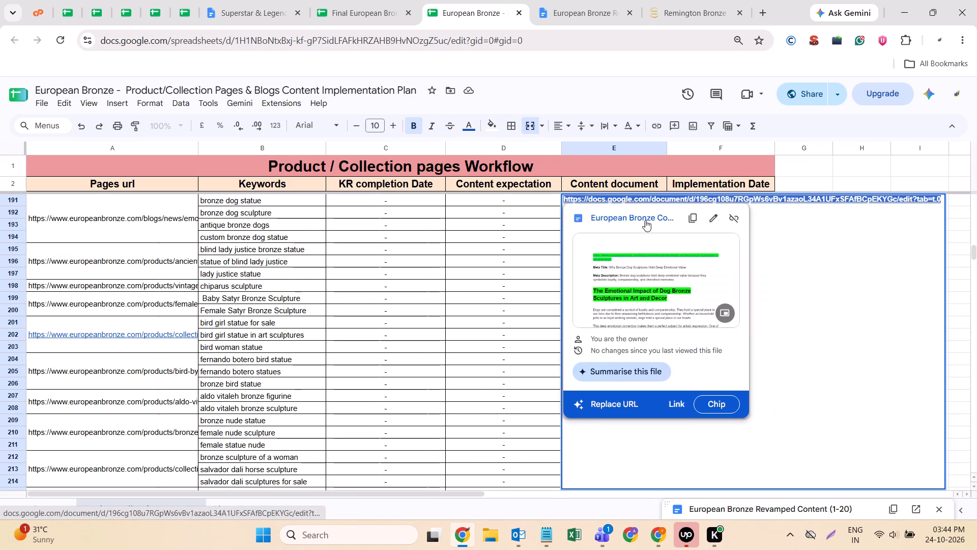
{"action": "left_click", "coordinate": [654, 222]}
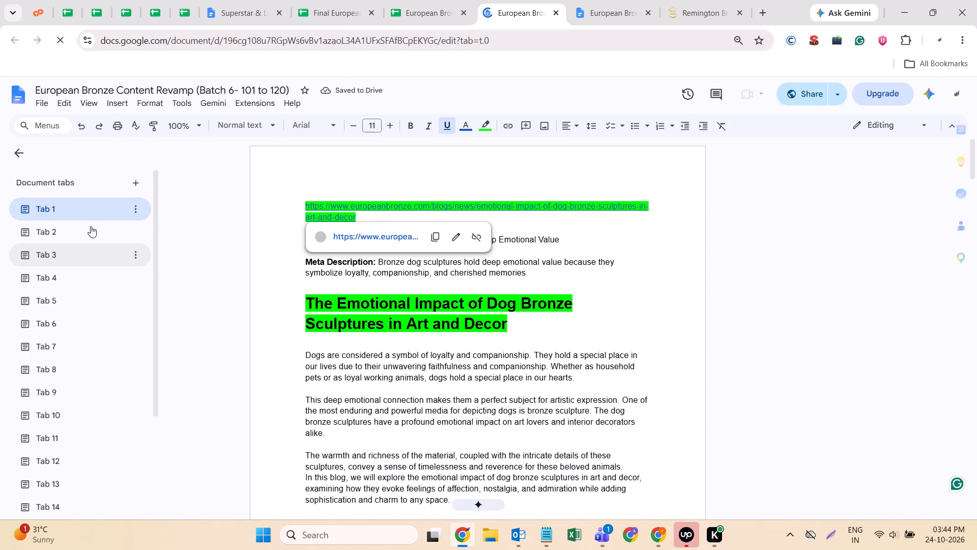
{"action": "left_click", "coordinate": [91, 227]}
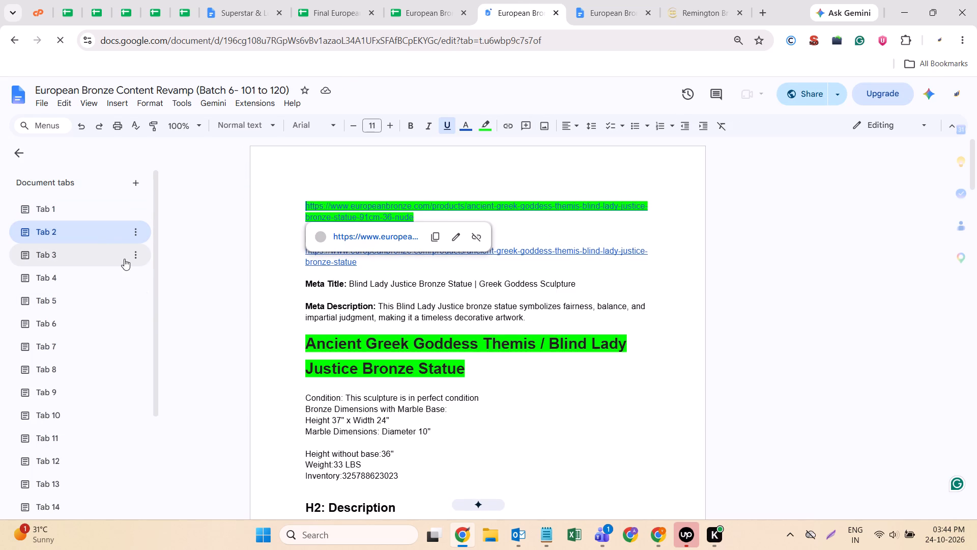
Read through the Blind Lady Justice statue content in Tab 2, from the meta details and dimensions through Description, Features and Where to Place.
{"action": "left_click", "coordinate": [601, 286]}
{"action": "key", "text": "Right"}
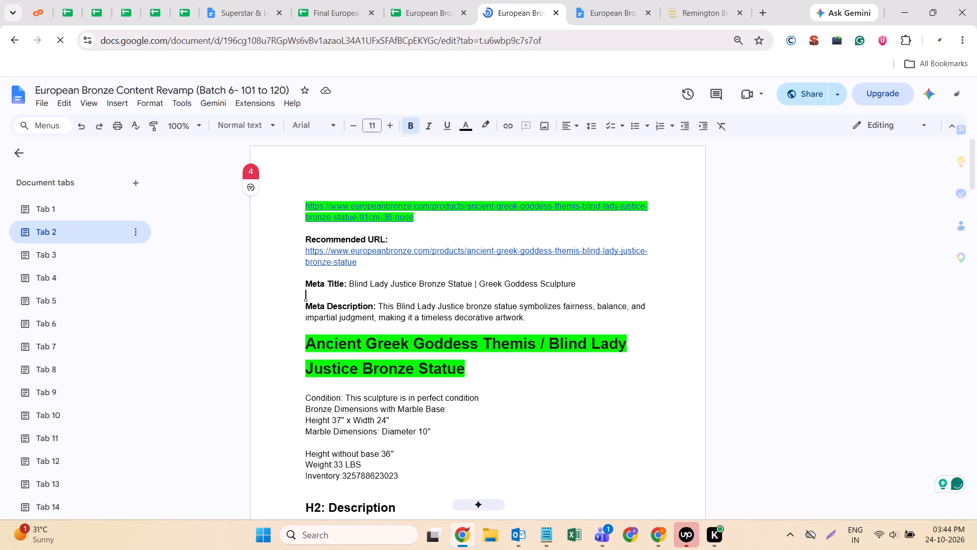
{"action": "scroll", "coordinate": [621, 318], "scroll_direction": "down", "scroll_amount": 1}
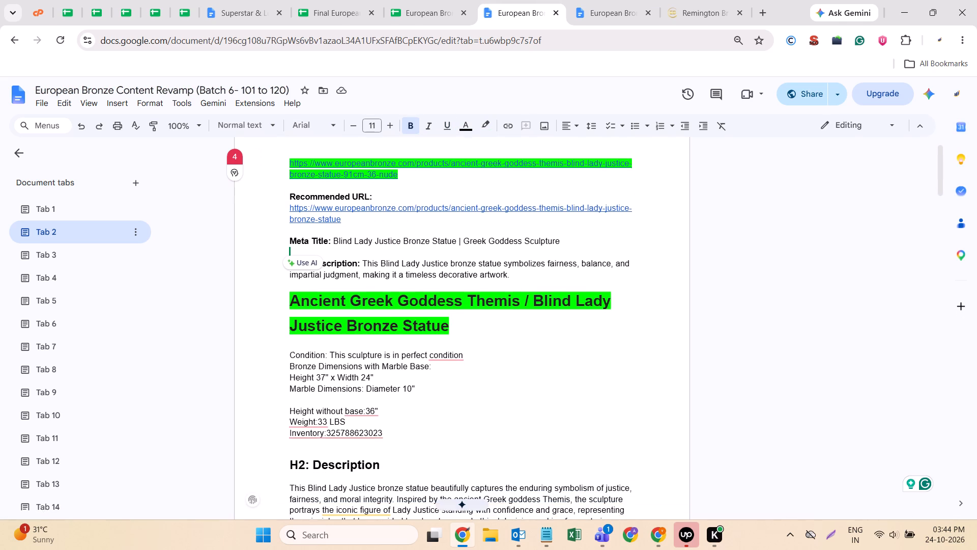
{"action": "scroll", "coordinate": [618, 322], "scroll_direction": "down", "scroll_amount": 1}
{"action": "scroll", "coordinate": [547, 345], "scroll_direction": "down", "scroll_amount": 1}
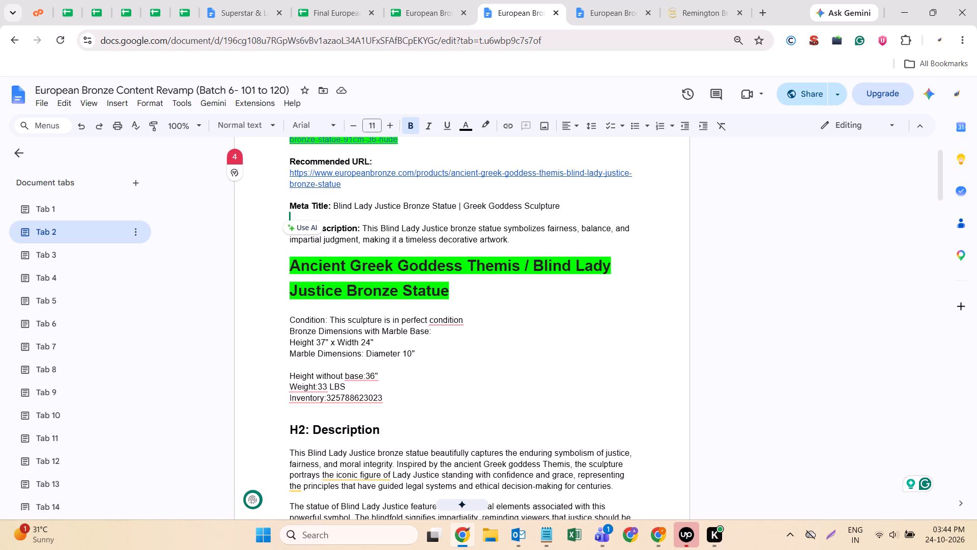
{"action": "scroll", "coordinate": [547, 345], "scroll_direction": "down", "scroll_amount": 8}
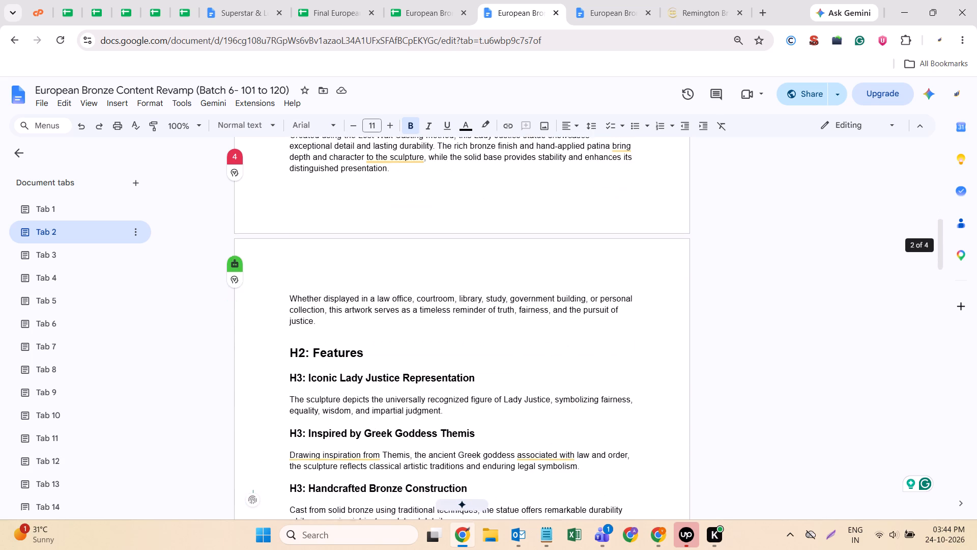
{"action": "scroll", "coordinate": [548, 345], "scroll_direction": "down", "scroll_amount": 5}
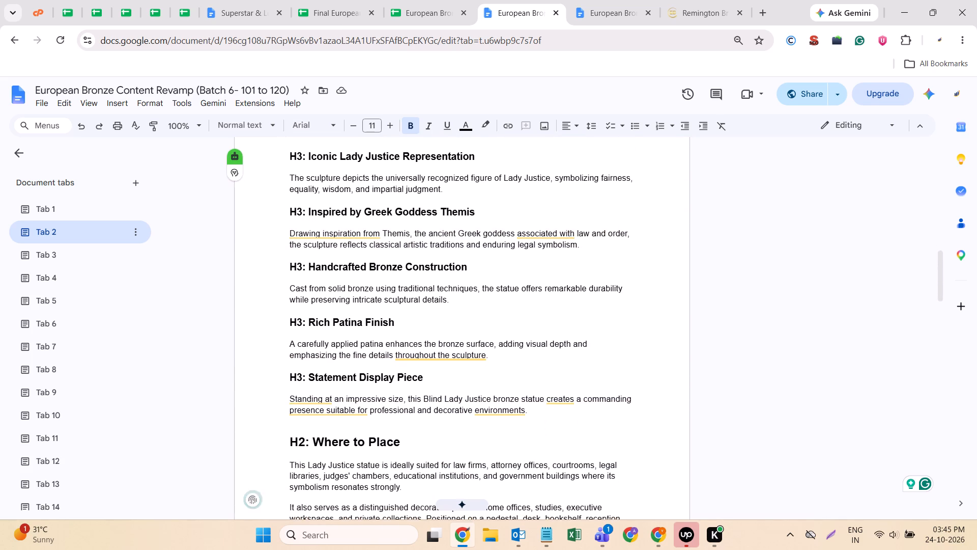
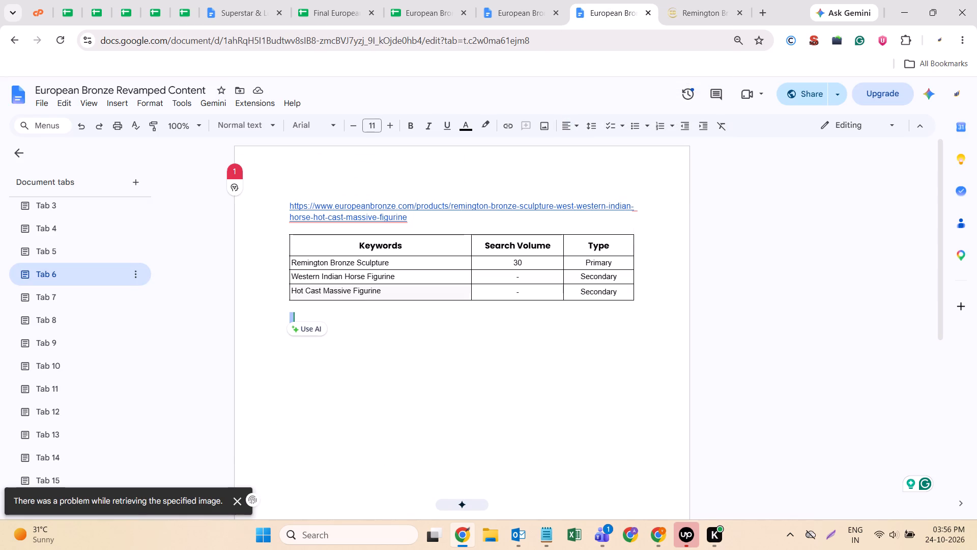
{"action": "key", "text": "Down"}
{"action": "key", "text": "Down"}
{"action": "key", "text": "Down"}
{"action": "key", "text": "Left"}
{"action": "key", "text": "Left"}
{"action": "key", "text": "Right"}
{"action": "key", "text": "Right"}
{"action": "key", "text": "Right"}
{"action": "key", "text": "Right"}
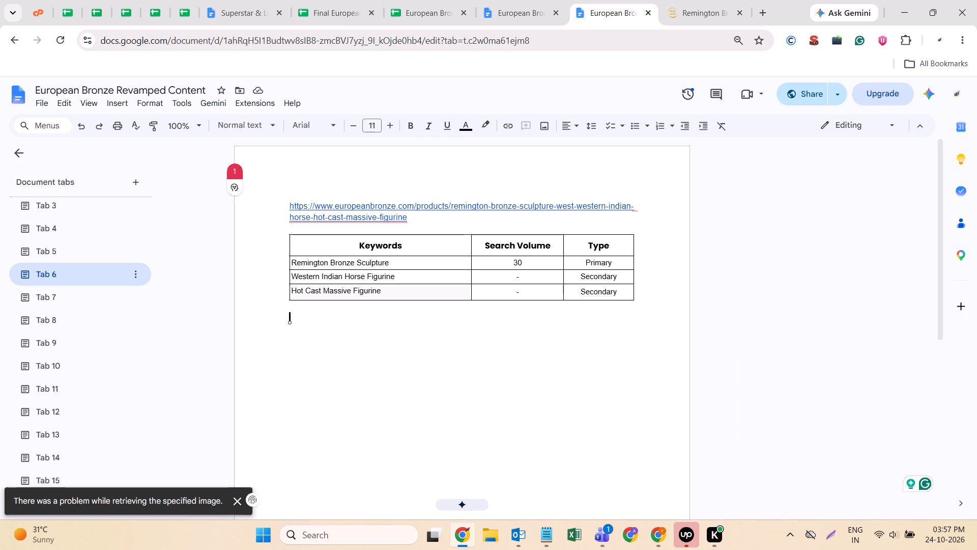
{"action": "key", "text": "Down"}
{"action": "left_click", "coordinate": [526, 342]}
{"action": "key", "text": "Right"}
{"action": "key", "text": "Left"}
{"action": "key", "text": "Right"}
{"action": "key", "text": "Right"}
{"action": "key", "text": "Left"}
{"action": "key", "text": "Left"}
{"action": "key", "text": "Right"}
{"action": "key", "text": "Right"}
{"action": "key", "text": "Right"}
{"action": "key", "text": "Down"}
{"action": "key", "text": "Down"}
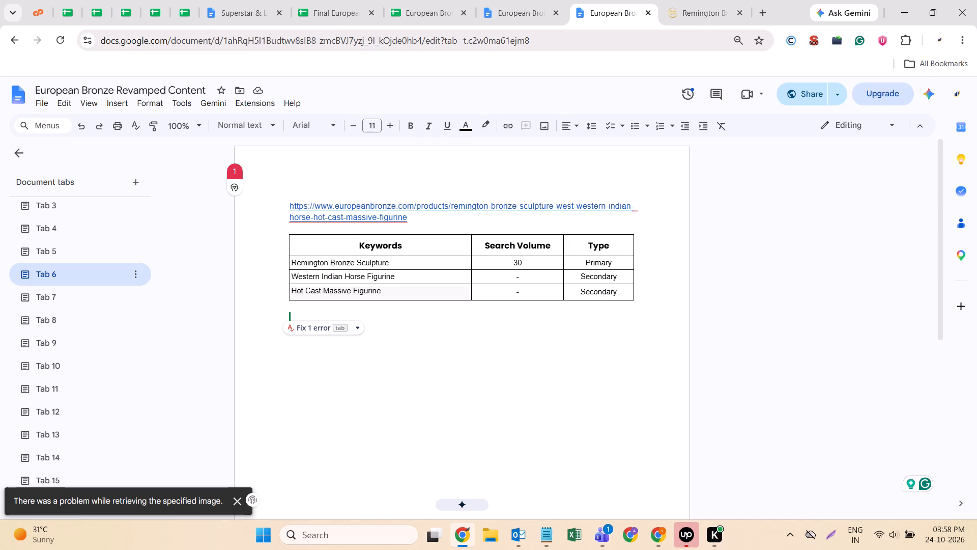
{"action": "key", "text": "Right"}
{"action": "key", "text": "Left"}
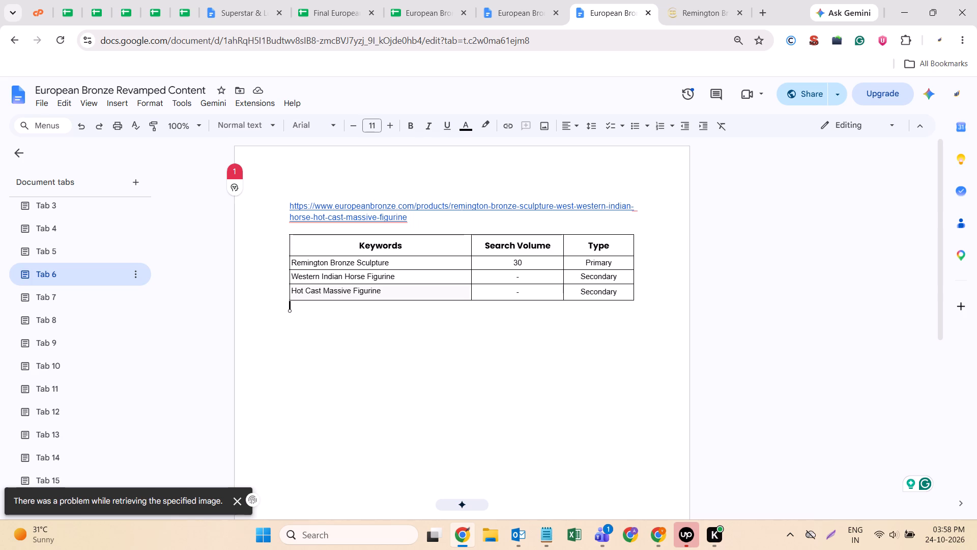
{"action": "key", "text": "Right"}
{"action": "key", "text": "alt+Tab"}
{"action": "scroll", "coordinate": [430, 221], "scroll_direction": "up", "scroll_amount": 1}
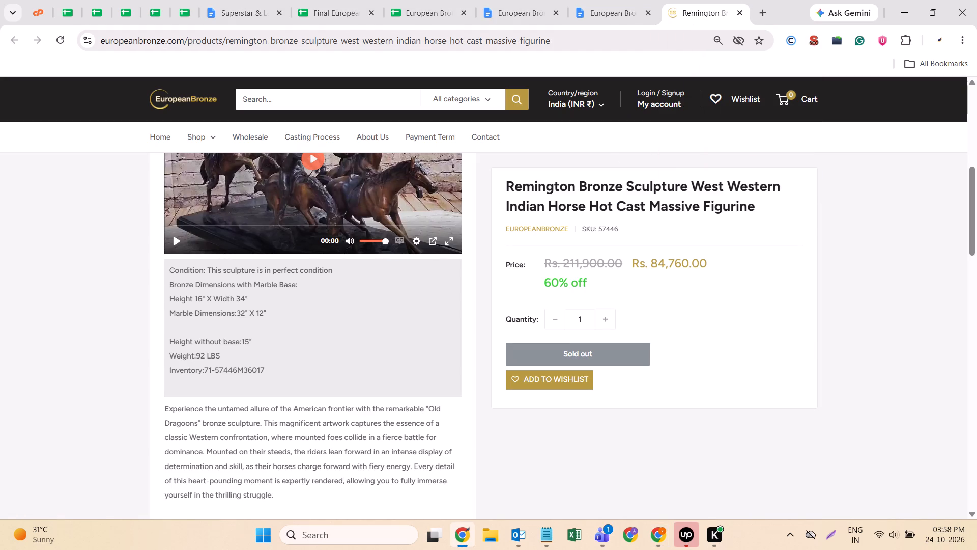
{"action": "triple_click", "coordinate": [600, 187]}
{"action": "left_click", "coordinate": [601, 187]}
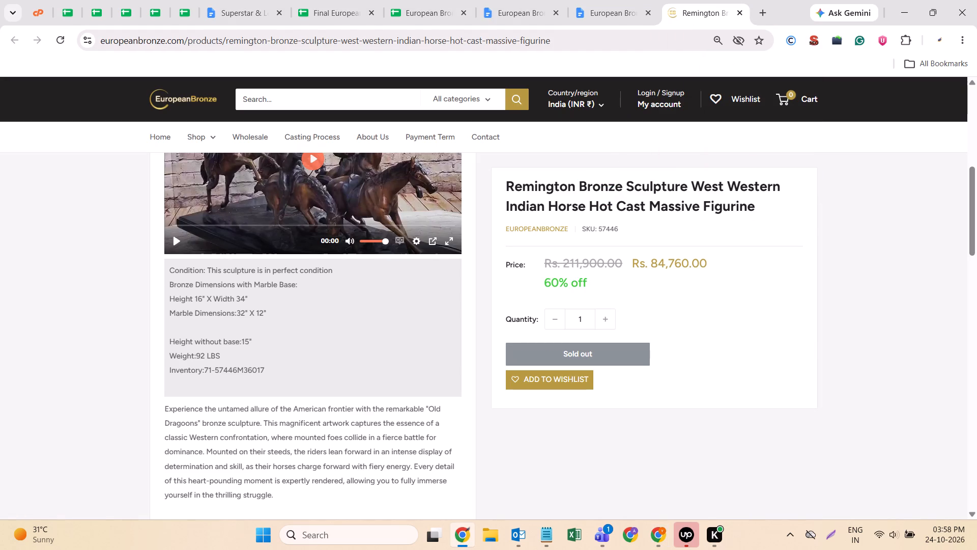
{"action": "triple_click", "coordinate": [619, 202]}
{"action": "key", "text": "ctrl+c"}
{"action": "key", "text": "ctrl+c"}
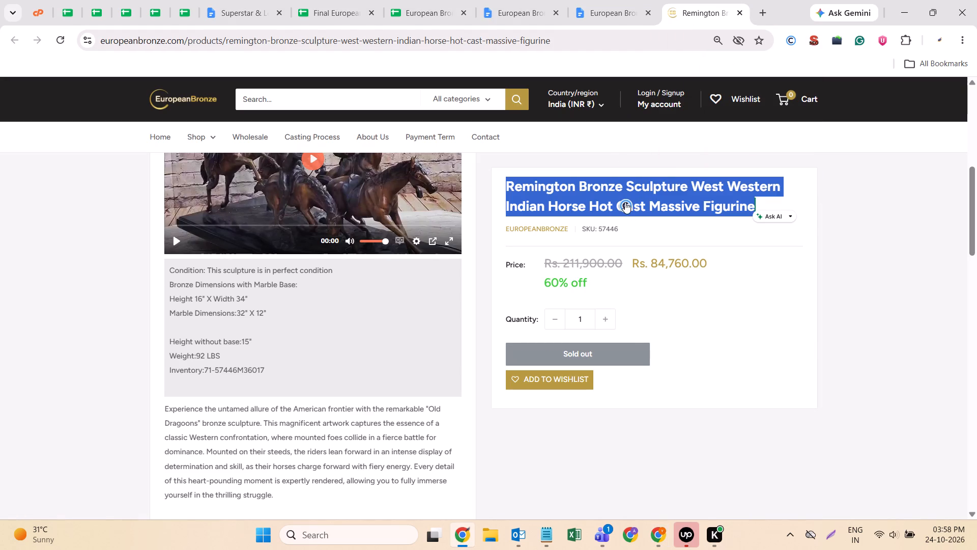
{"action": "key", "text": "ctrl+c"}
{"action": "key", "text": "ctrl+c"}
{"action": "key", "text": "ctrl+c"}
{"action": "key", "text": "ctrl+c"}
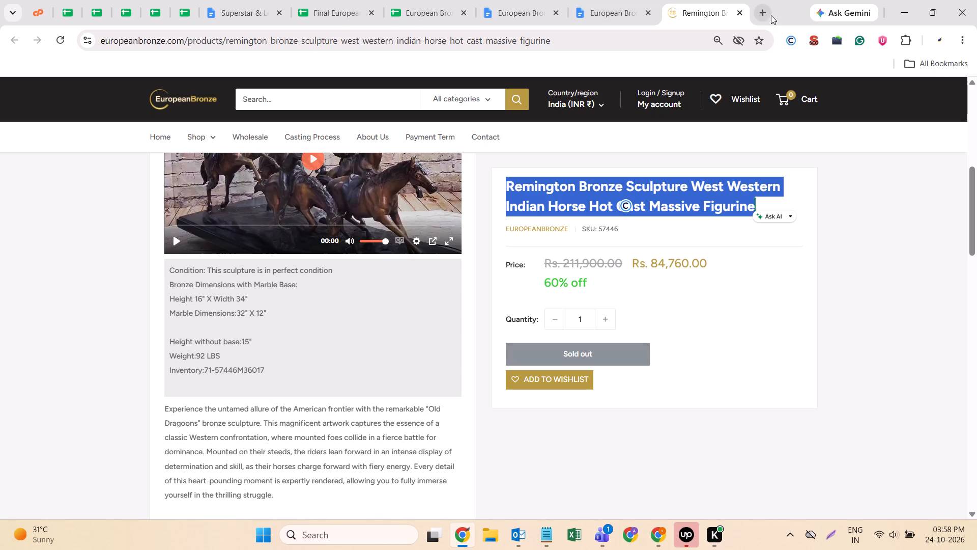
{"action": "left_click", "coordinate": [779, 15]}
{"action": "left_click_drag", "start_coordinate": [777, 16], "coordinate": [786, 21]}
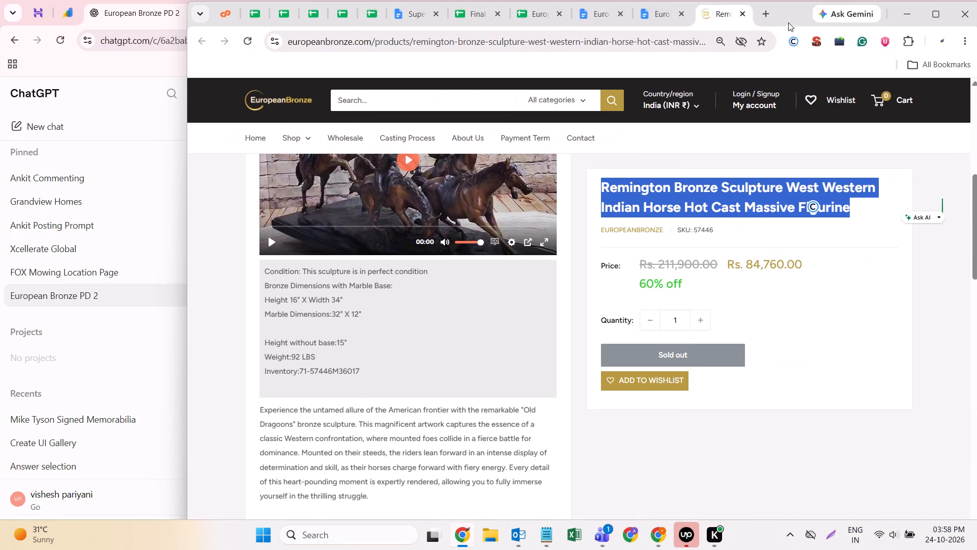
{"action": "left_click", "coordinate": [928, 12]}
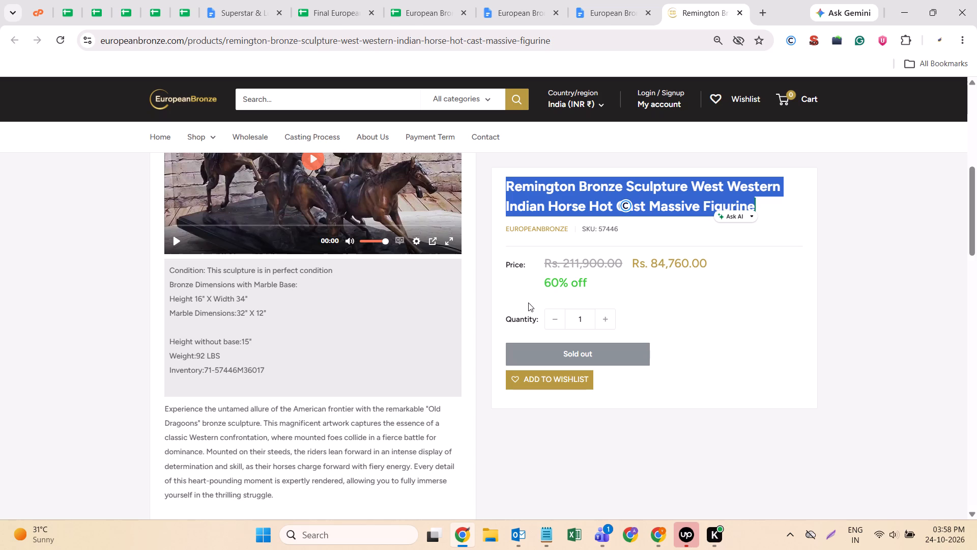
Open wordcounter.net in a new browser tab and replace the text in its editor with the copied product title.
{"action": "left_click", "coordinate": [610, 13]}
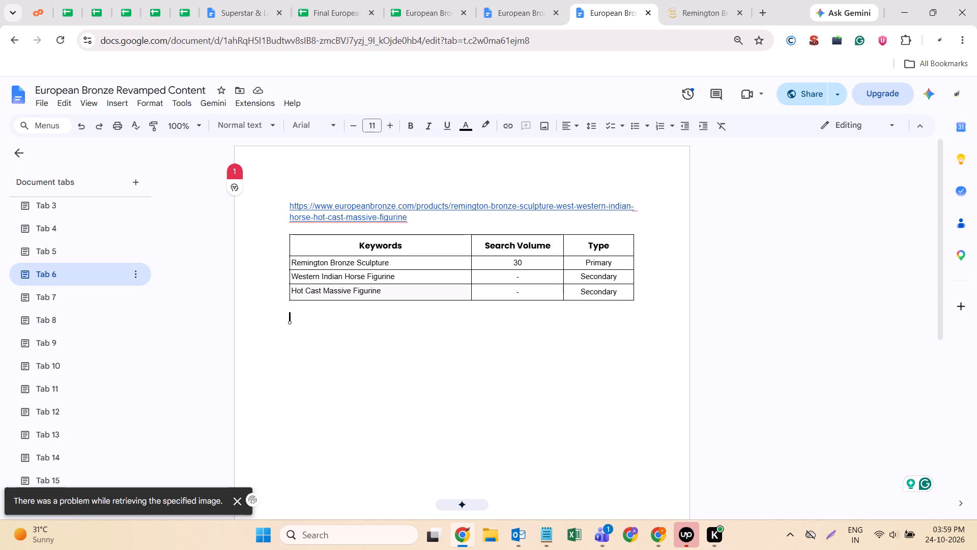
{"action": "key", "text": "alt+Tab"}
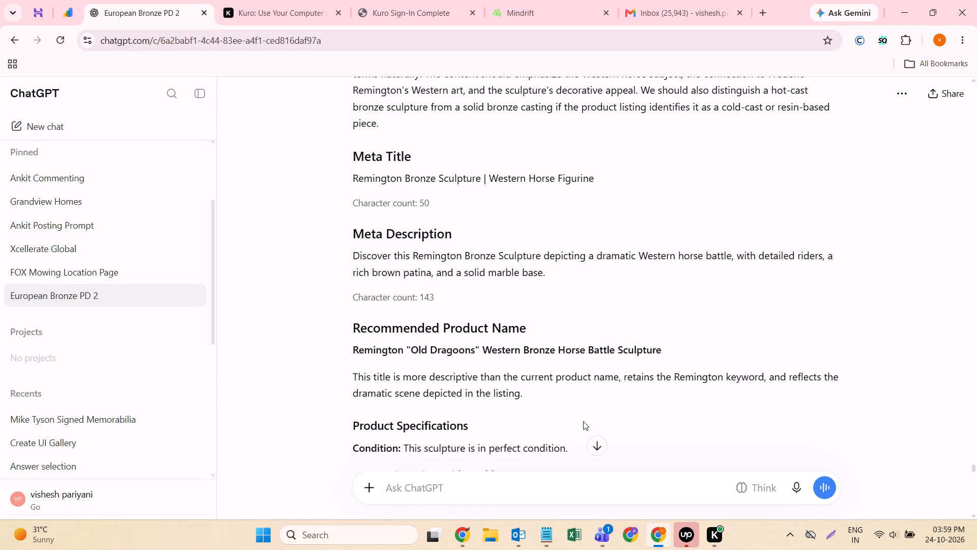
{"action": "key", "text": "alt+Tab"}
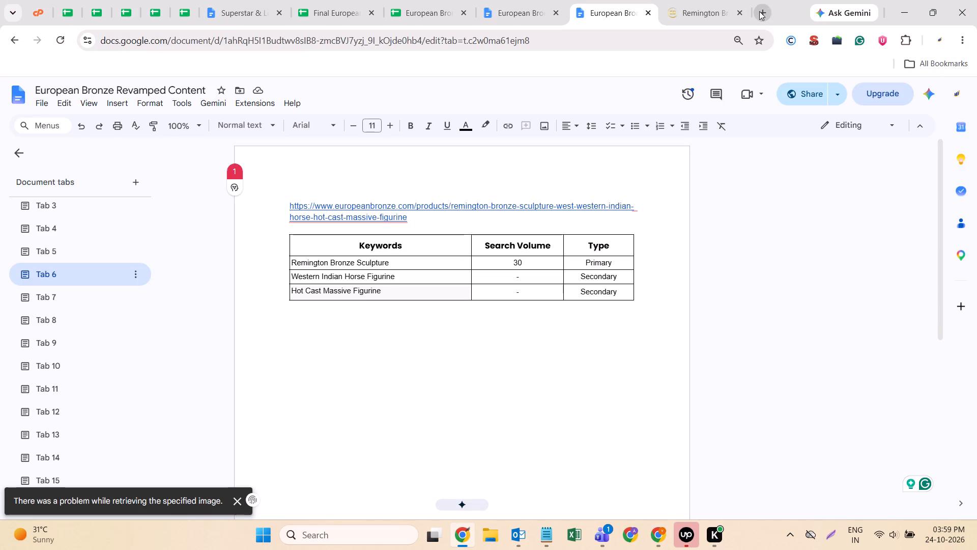
{"action": "left_click_drag", "start_coordinate": [759, 11], "coordinate": [764, 15]}
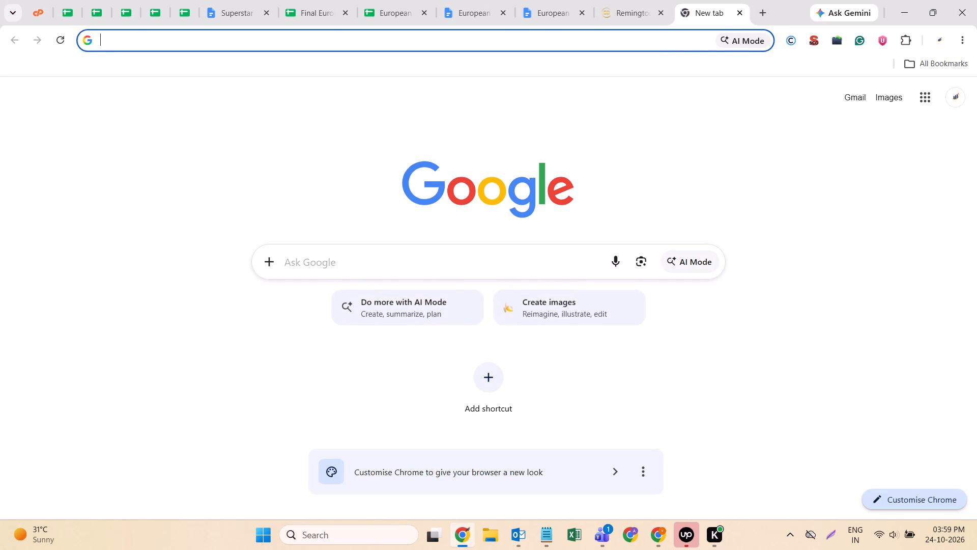
{"action": "left_click", "coordinate": [685, 36]}
{"action": "key", "text": "w"}
{"action": "key", "text": "Return"}
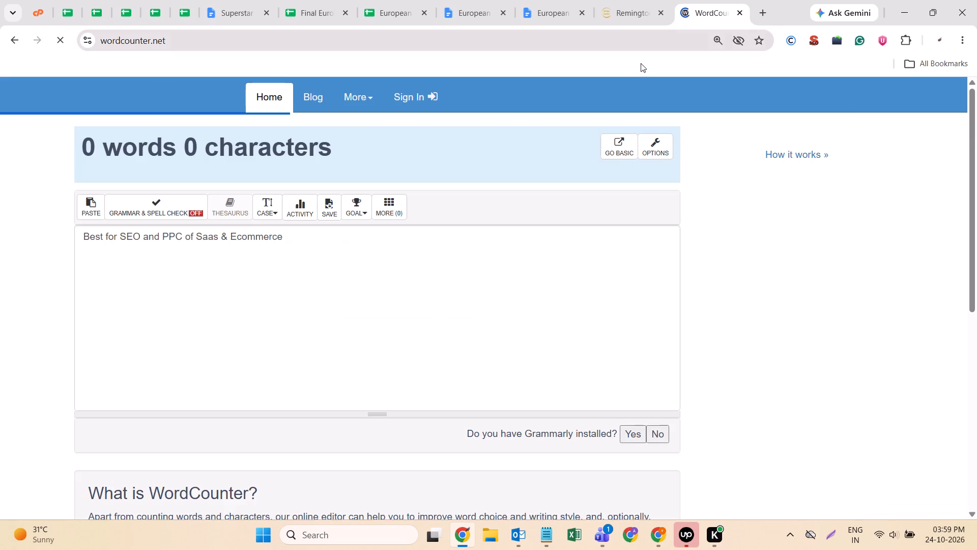
{"action": "left_click", "coordinate": [358, 267]}
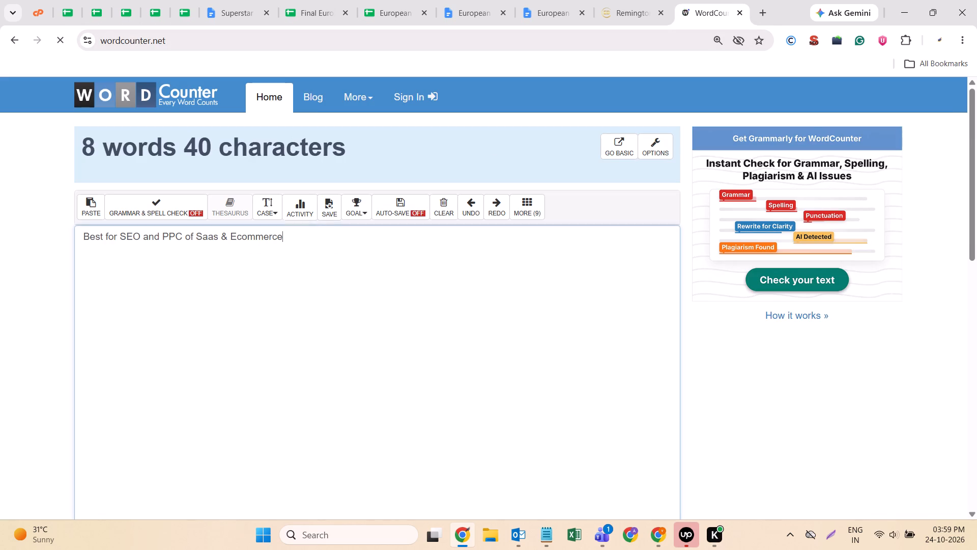
{"action": "key", "text": "ctrl+a"}
{"action": "key", "text": "ctrl+v"}
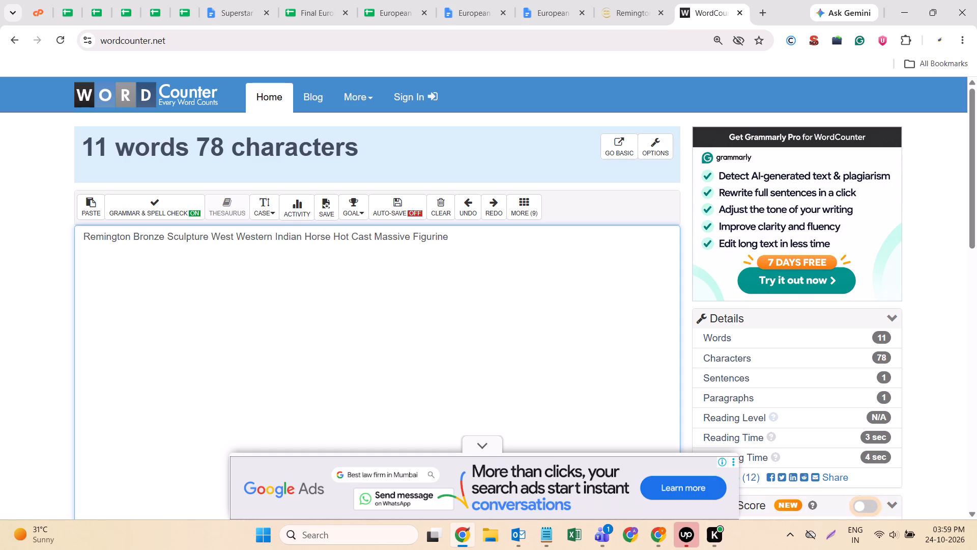
Edit the title in WordCounter to read "Remington Bronze Sculpture | Western Indian Horse Hot Cast Massive Figurine", replacing the word West with a vertical bar.
{"action": "key", "text": "Left"}
{"action": "key", "text": "Left"}
{"action": "key", "text": "Left"}
{"action": "key", "text": "Left"}
{"action": "key", "text": "Left"}
{"action": "key", "text": "Left"}
{"action": "key", "text": "Left"}
{"action": "key", "text": "Left"}
{"action": "key", "text": "Left"}
{"action": "key", "text": "Left"}
{"action": "key", "text": "Left"}
{"action": "key", "text": "Left"}
{"action": "key", "text": "Left"}
{"action": "key", "text": "Left"}
{"action": "key", "text": "Left"}
{"action": "key", "text": "Left"}
{"action": "key", "text": "Left"}
{"action": "key", "text": "Left"}
{"action": "key", "text": "Left"}
{"action": "key", "text": "Left"}
{"action": "key", "text": "Left"}
{"action": "key", "text": "Left"}
{"action": "key", "text": "Right"}
{"action": "key", "text": "Right"}
{"action": "key", "text": "Right"}
{"action": "key", "text": "Left"}
{"action": "key", "text": "Left"}
{"action": "key", "text": "Left"}
{"action": "key", "text": "Left"}
{"action": "key", "text": "Left"}
{"action": "key", "text": "Left"}
{"action": "key", "text": "Left"}
{"action": "key", "text": "BackSpace"}
{"action": "key", "text": "BackSpace"}
{"action": "key", "text": "BackSpace"}
{"action": "key", "text": "BackSpace"}
{"action": "key", "text": "BackSpace"}
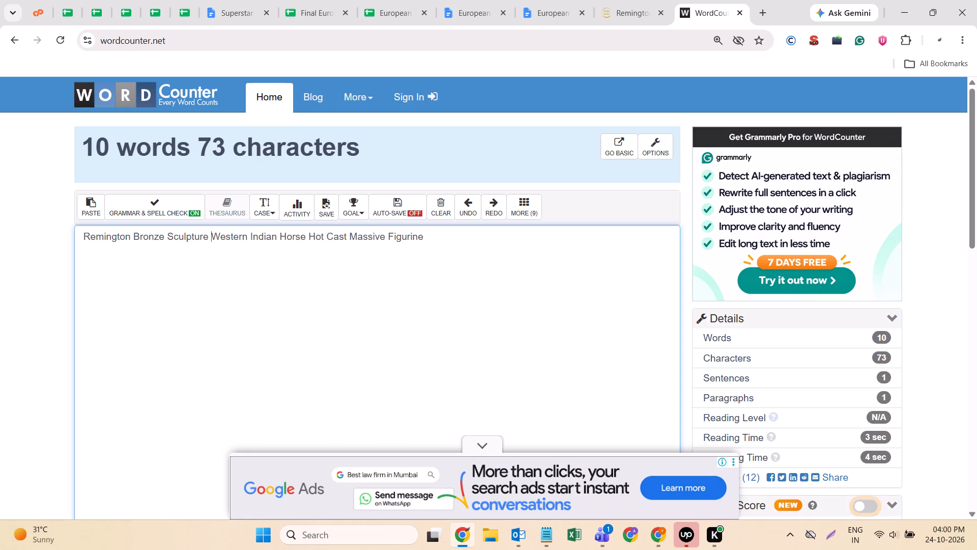
{"action": "key", "text": "shift+bar"}
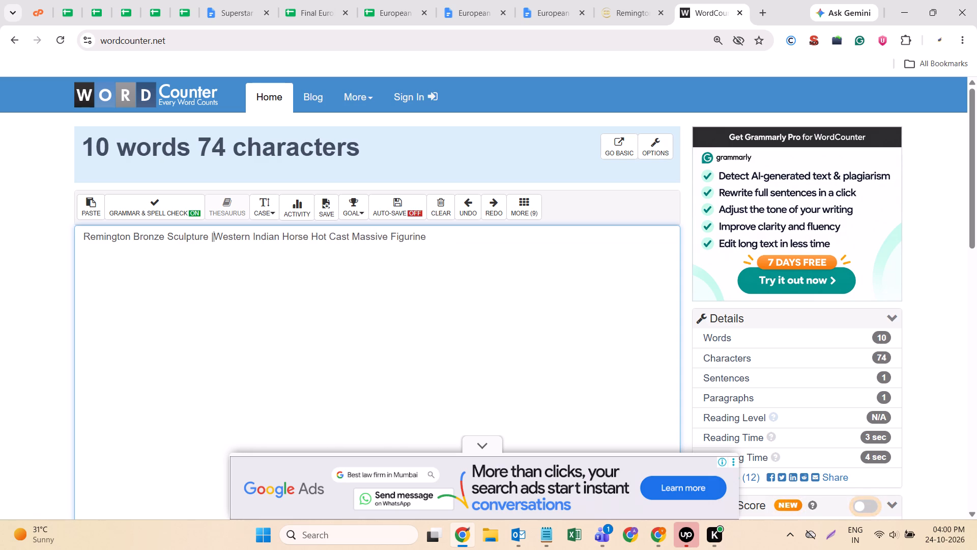
{"action": "key", "text": "space"}
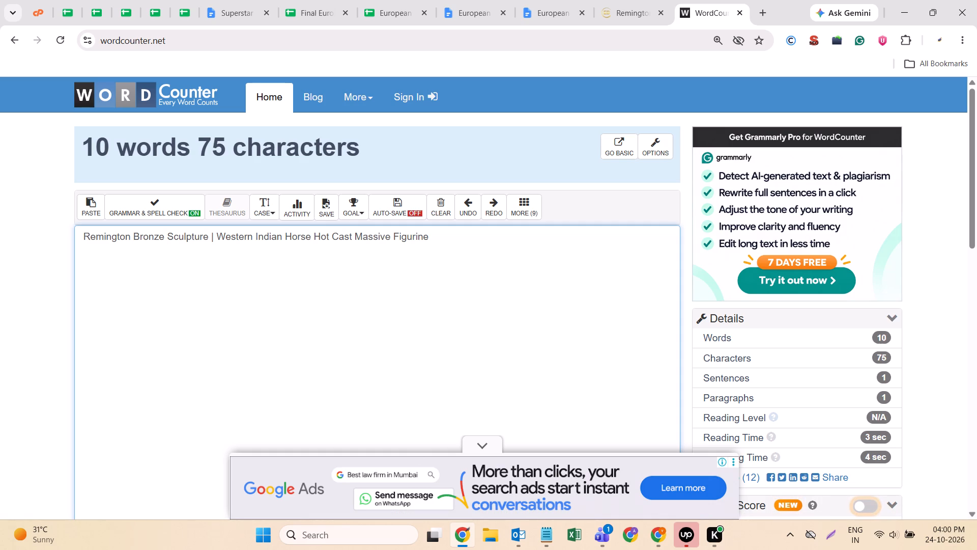
Copy the edited title and paste it on a new line below the keyword table in Tab 6 of European Bronze Revamped Content.
{"action": "key", "text": "ctrl+a"}
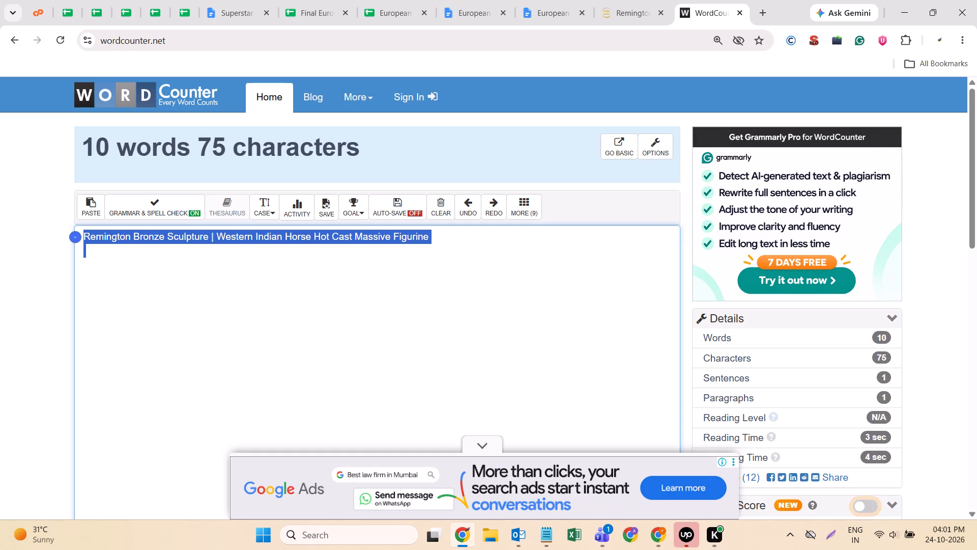
{"action": "key", "text": "shift+Up"}
{"action": "key", "text": "shift+Down"}
{"action": "key", "text": "shift+Left"}
{"action": "key", "text": "ctrl+c"}
{"action": "key", "text": "ctrl+c"}
{"action": "key", "text": "ctrl+c"}
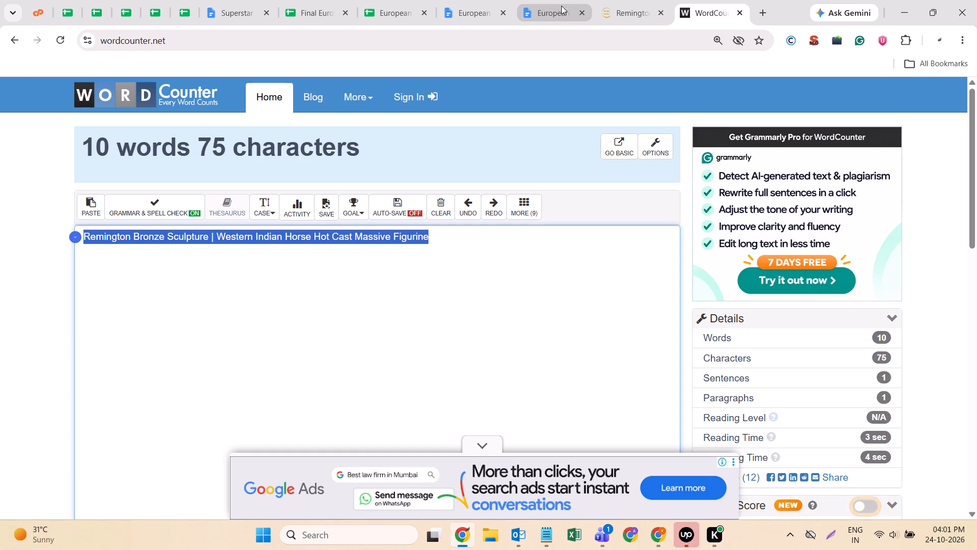
{"action": "left_click", "coordinate": [556, 6]}
{"action": "key", "text": "Return"}
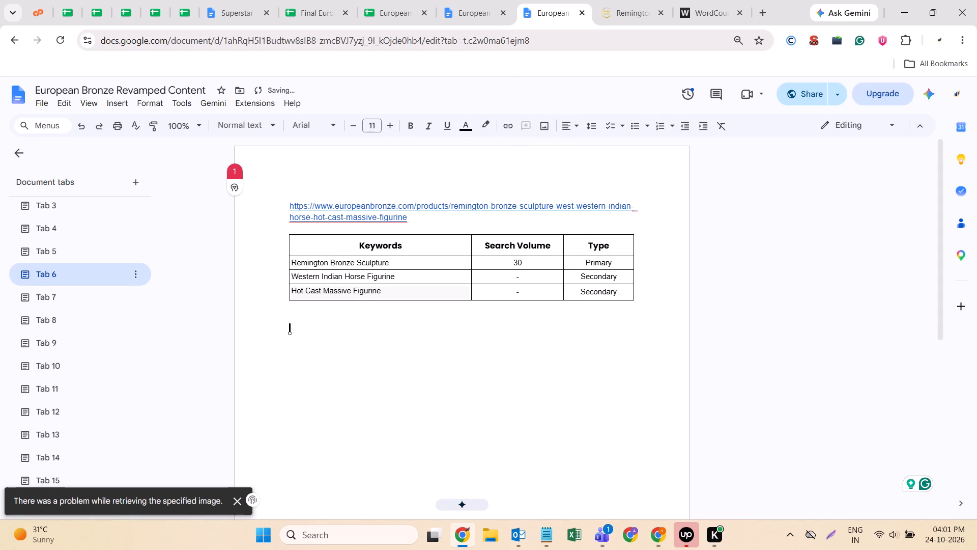
{"action": "key", "text": "ctrl+v"}
Format the pasted product title as a bold Heading 1.
{"action": "key", "text": "Up"}
{"action": "key", "text": "Right"}
{"action": "key", "text": "shift+Down"}
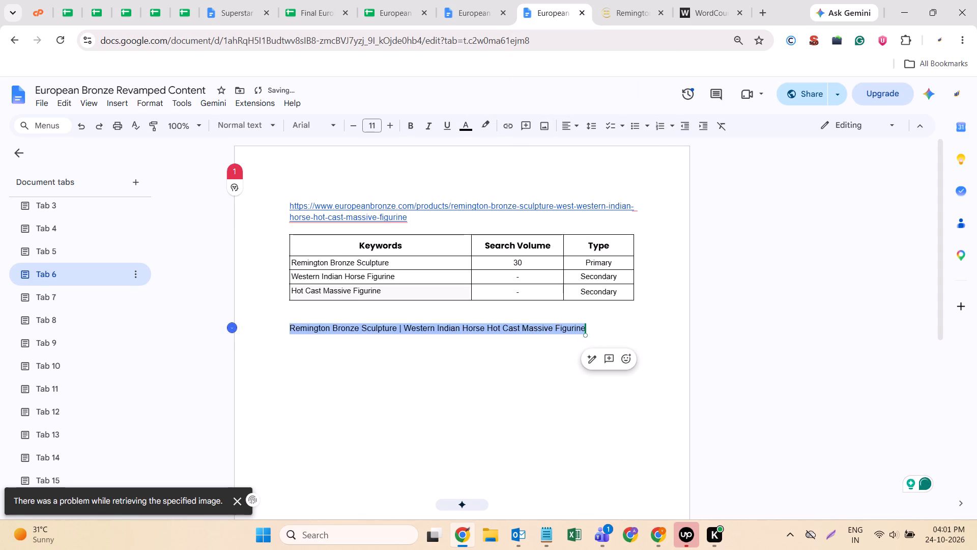
{"action": "key", "text": "ctrl+alt+1"}
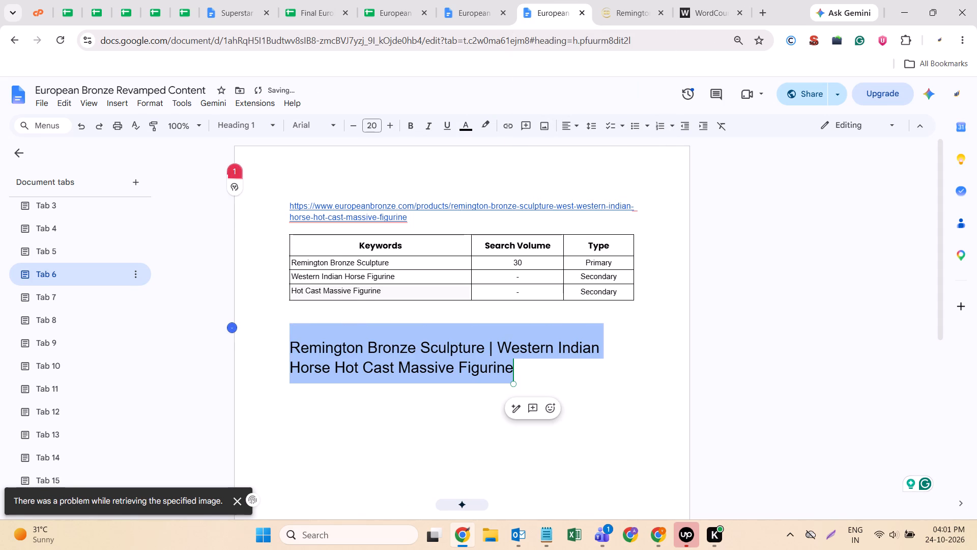
{"action": "key", "text": "ctrl+b"}
Insert an empty line above the product title heading and place the cursor on the line directly below the keyword table.
{"action": "key", "text": "Left"}
{"action": "key", "text": "Return"}
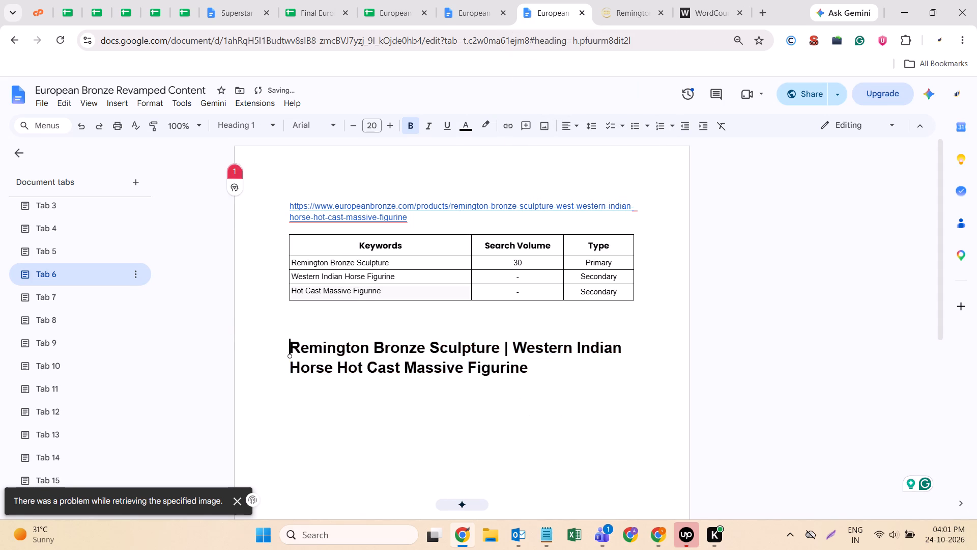
{"action": "key", "text": "Up"}
{"action": "key", "text": "Right"}
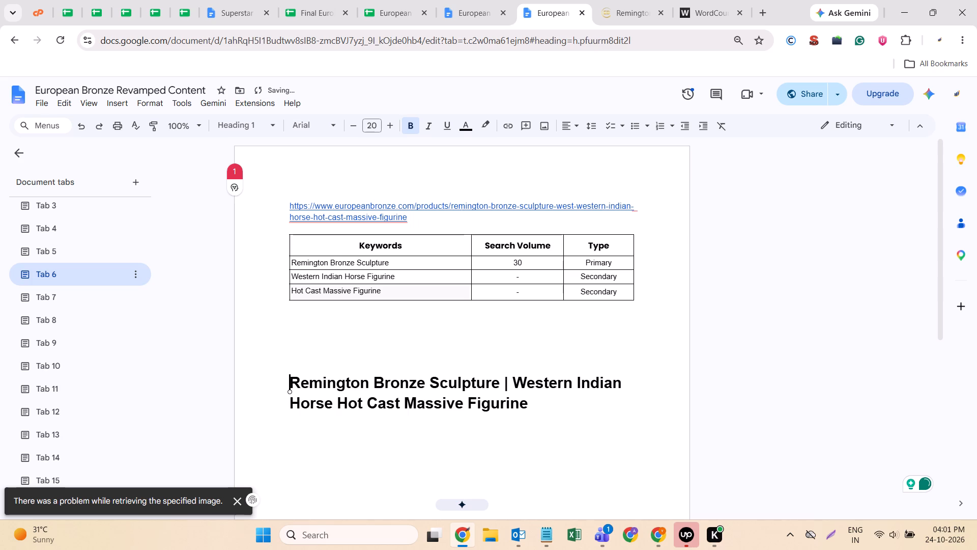
{"action": "key", "text": "Up"}
{"action": "key", "text": "Left"}
{"action": "key", "text": "Up"}
{"action": "key", "text": "Down"}
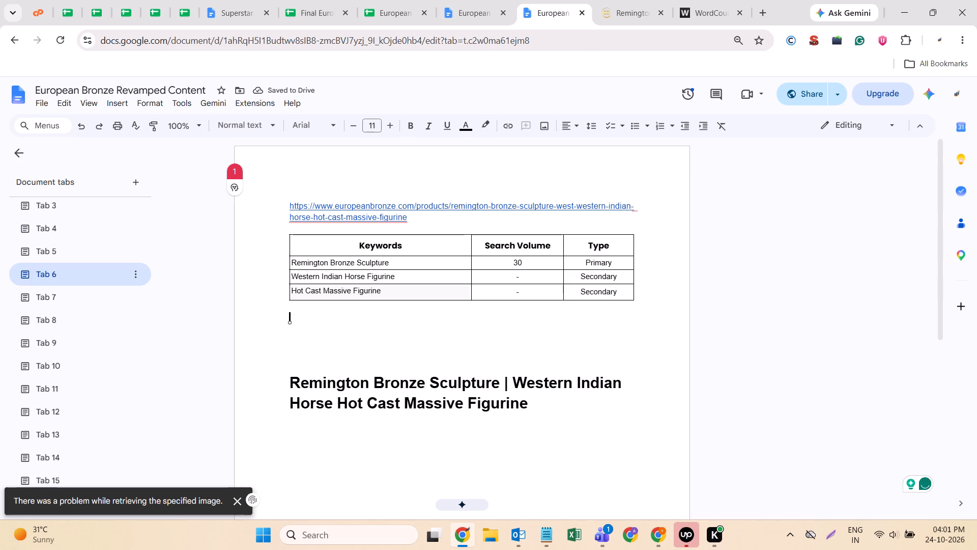
Add a bold "Meta Title:" label below the keyword table, leaving an empty line between them.
{"action": "key", "text": "Return"}
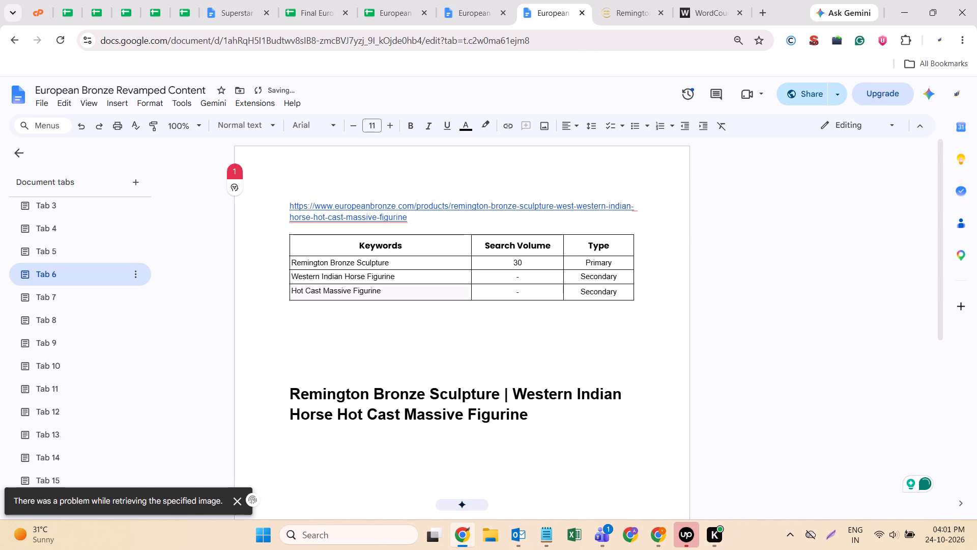
{"action": "key", "text": "ctrl+b"}
{"action": "key", "text": "shift+m"}
{"action": "key", "text": "e"}
{"action": "key", "text": "t"}
{"action": "key", "text": "a"}
{"action": "key", "text": "space"}
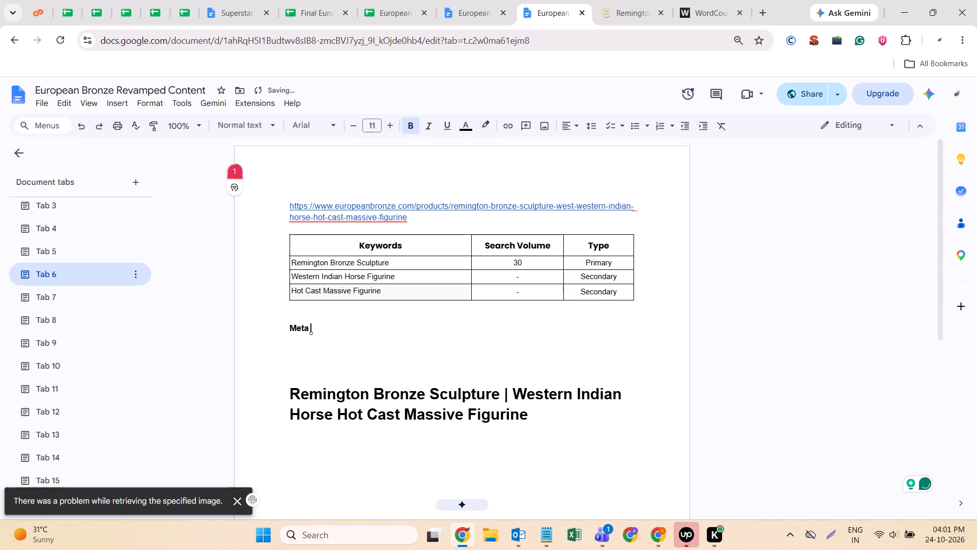
{"action": "key", "text": "shift+t"}
{"action": "key", "text": "i"}
{"action": "key", "text": "t"}
{"action": "key", "text": "l"}
{"action": "key", "text": "e"}
{"action": "key", "text": "shift+colon"}
Add a bold "Meta Description:" label with a trailing space, separated by an empty line from the Meta Title label.
{"action": "key", "text": "Return"}
{"action": "key", "text": "Return"}
{"action": "key", "text": "shift+m"}
{"action": "key", "text": "e"}
{"action": "type", "text": "ta De"}
{"action": "key", "text": "s"}
{"action": "key", "text": "c"}
{"action": "key", "text": "r"}
{"action": "key", "text": "i"}
{"action": "key", "text": "p"}
{"action": "key", "text": "t"}
{"action": "key", "text": "i"}
{"action": "key", "text": "o"}
{"action": "key", "text": "n"}
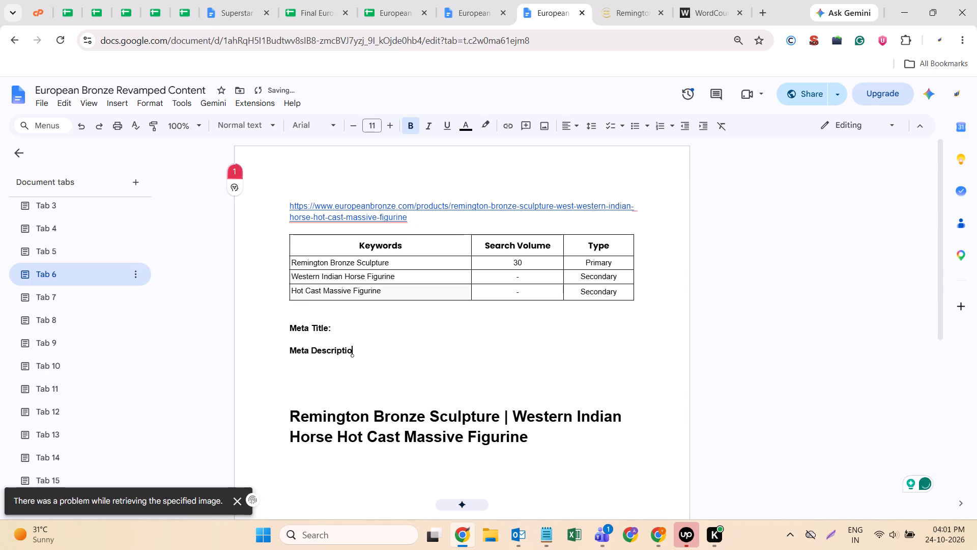
{"action": "key", "text": "shift+colon"}
{"action": "key", "text": "space"}
Add a trailing space after the "Meta Title:" label.
{"action": "key", "text": "Up"}
{"action": "key", "text": "Up"}
{"action": "key", "text": "space"}
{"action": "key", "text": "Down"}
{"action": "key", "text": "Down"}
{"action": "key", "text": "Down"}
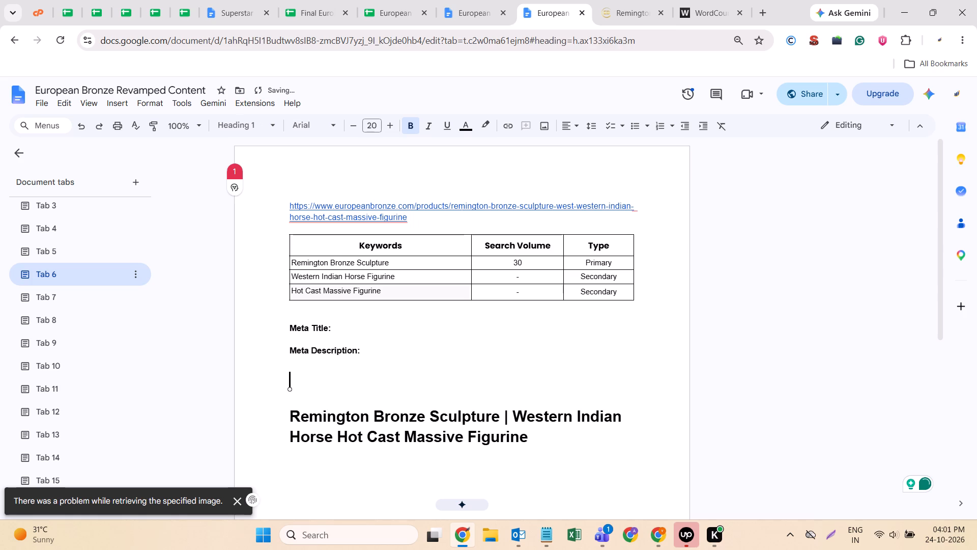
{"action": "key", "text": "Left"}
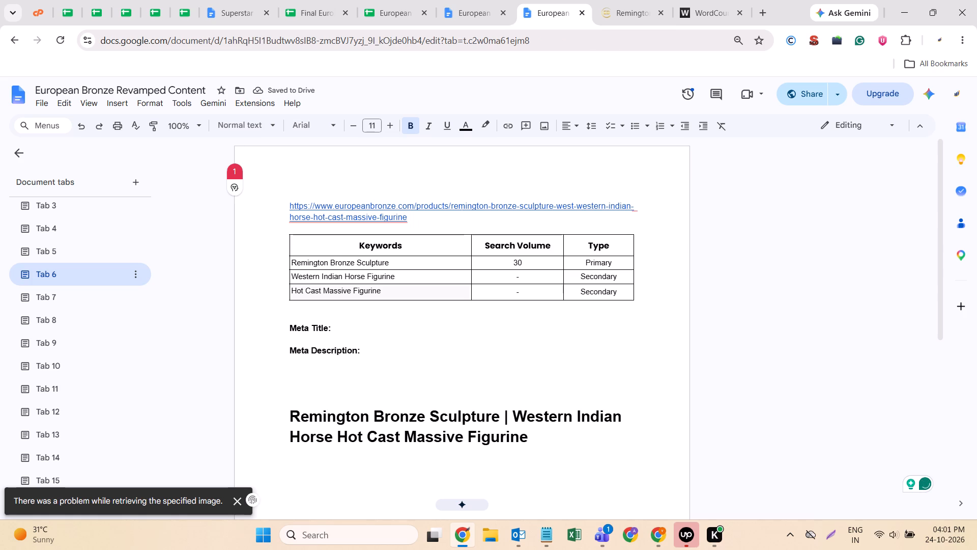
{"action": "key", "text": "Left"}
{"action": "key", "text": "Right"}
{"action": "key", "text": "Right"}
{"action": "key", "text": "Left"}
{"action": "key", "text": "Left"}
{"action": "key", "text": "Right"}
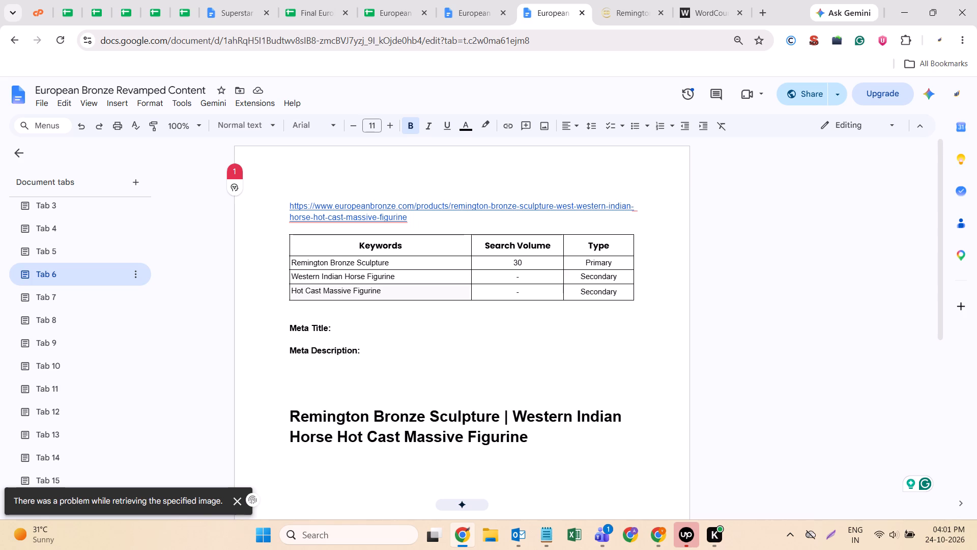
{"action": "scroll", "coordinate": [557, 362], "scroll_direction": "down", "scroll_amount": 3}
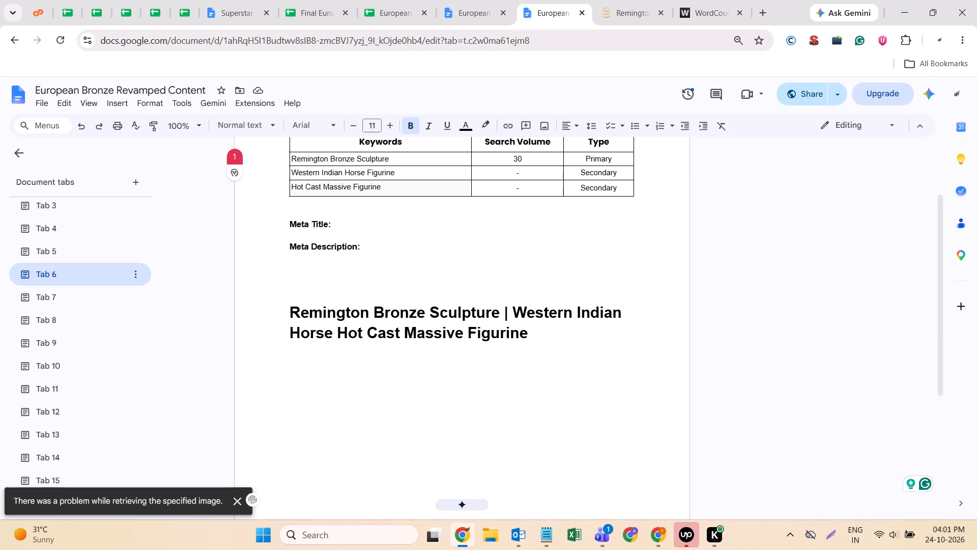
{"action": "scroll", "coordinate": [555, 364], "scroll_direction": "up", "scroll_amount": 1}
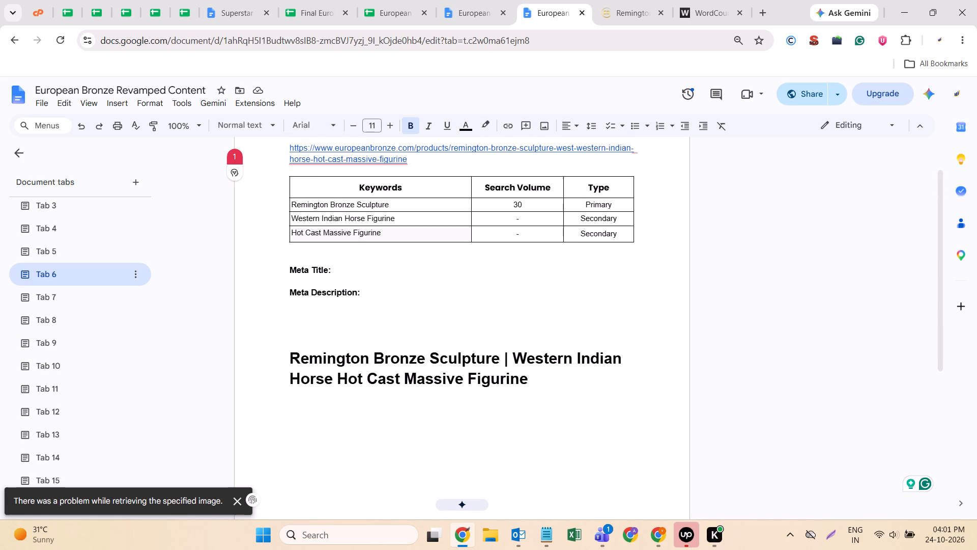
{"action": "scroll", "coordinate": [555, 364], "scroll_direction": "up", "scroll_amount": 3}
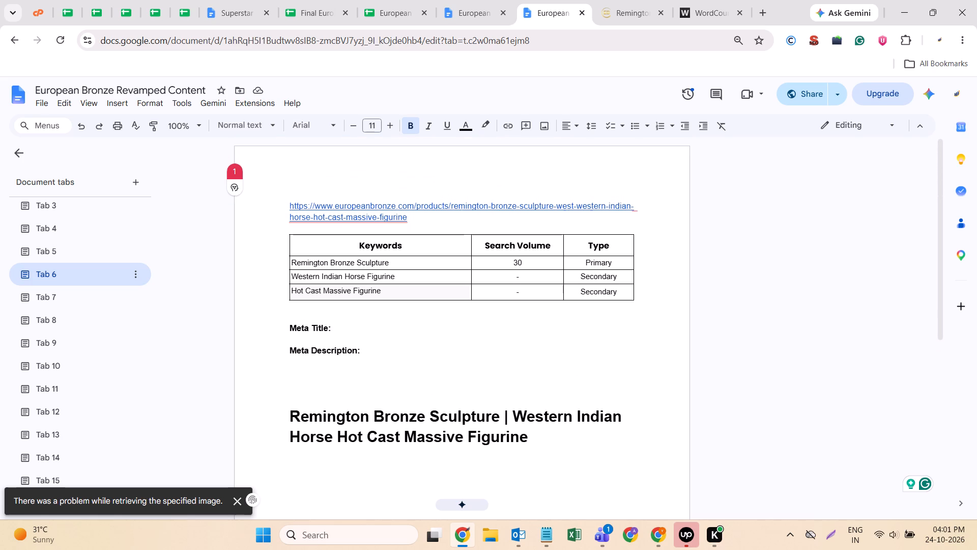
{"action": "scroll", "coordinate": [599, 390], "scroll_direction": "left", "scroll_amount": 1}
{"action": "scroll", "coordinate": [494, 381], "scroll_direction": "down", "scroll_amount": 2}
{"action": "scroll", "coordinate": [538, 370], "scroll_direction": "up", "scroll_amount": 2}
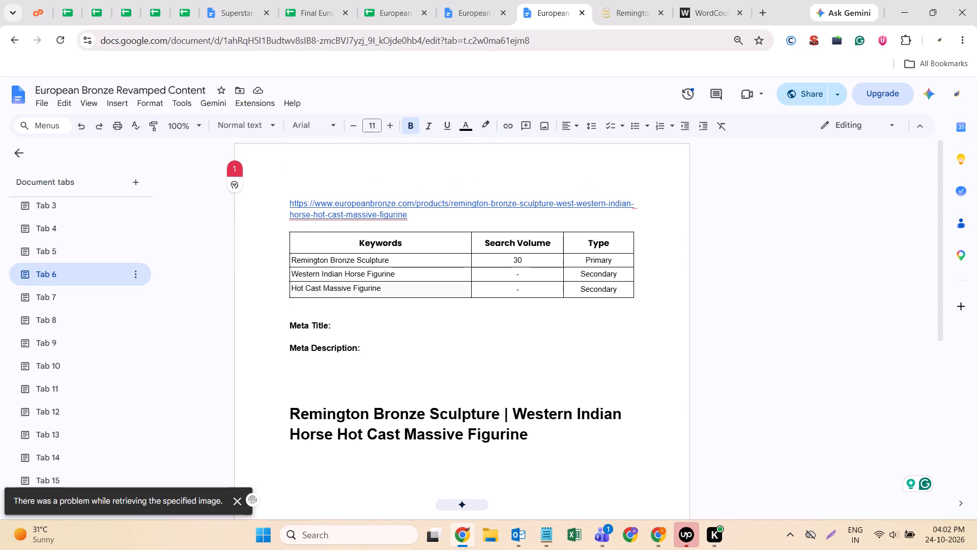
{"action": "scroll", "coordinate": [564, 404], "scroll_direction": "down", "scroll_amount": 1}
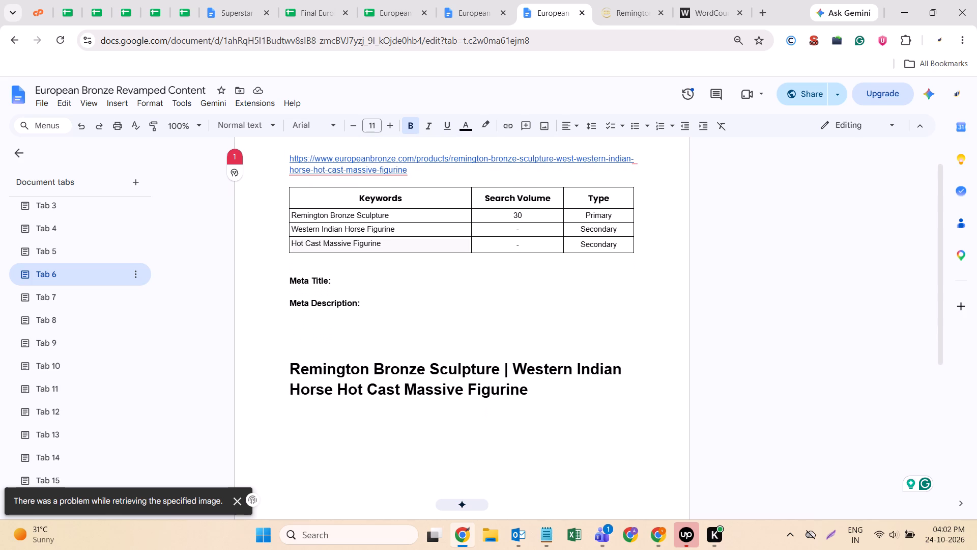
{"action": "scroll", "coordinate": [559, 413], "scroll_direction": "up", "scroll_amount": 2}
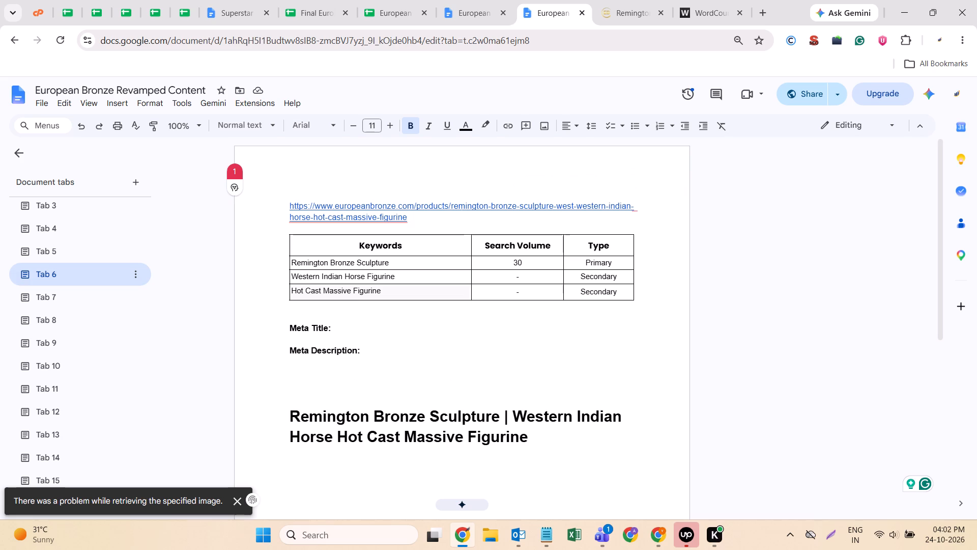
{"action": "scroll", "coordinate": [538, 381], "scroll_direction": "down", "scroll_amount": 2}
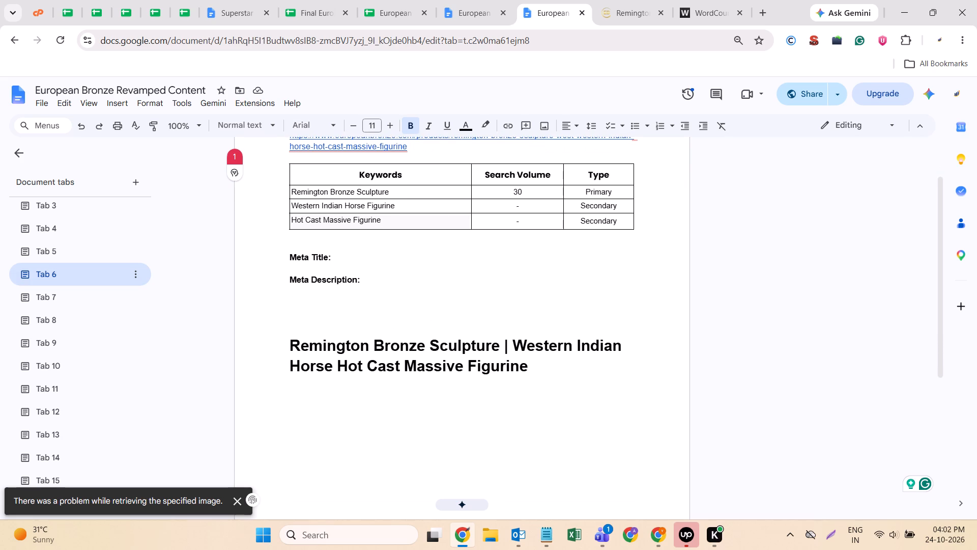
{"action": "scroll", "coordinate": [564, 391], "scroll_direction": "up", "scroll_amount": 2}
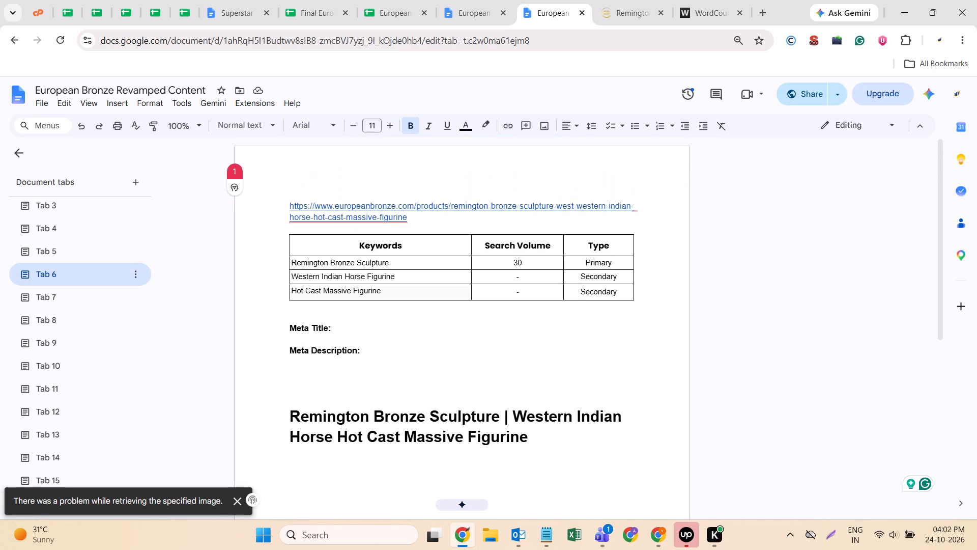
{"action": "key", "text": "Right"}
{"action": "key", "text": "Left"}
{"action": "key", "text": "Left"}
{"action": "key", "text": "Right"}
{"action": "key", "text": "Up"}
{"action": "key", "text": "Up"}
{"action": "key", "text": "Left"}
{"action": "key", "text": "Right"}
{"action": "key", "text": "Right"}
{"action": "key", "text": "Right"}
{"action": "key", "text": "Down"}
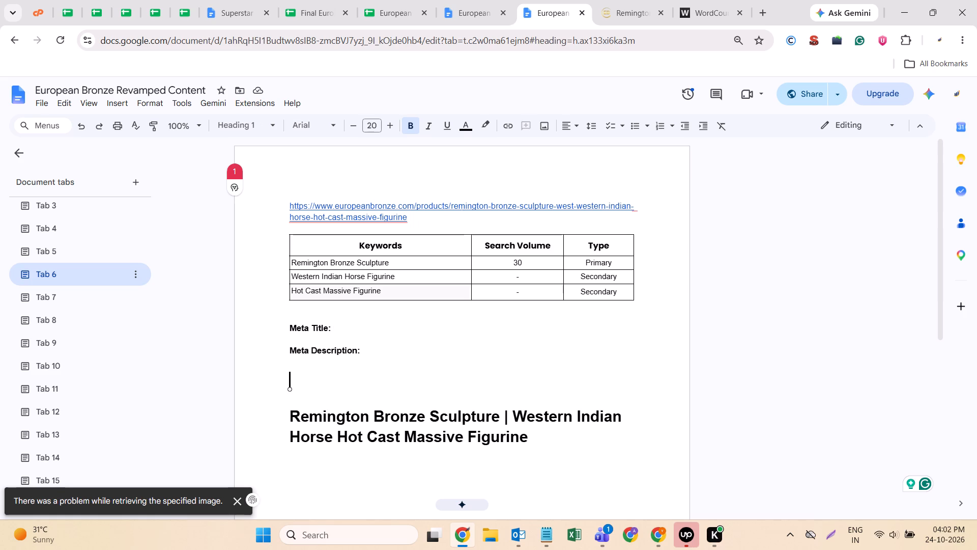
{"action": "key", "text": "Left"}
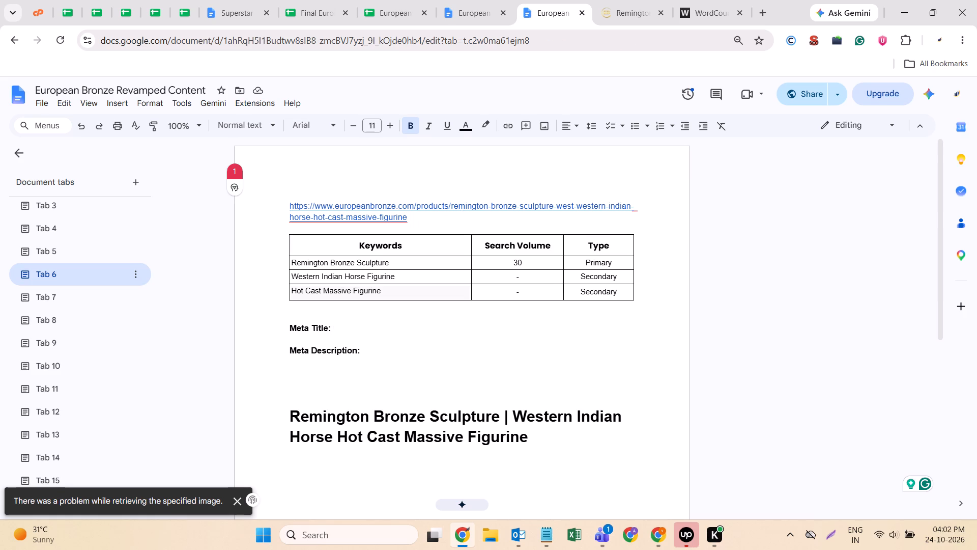
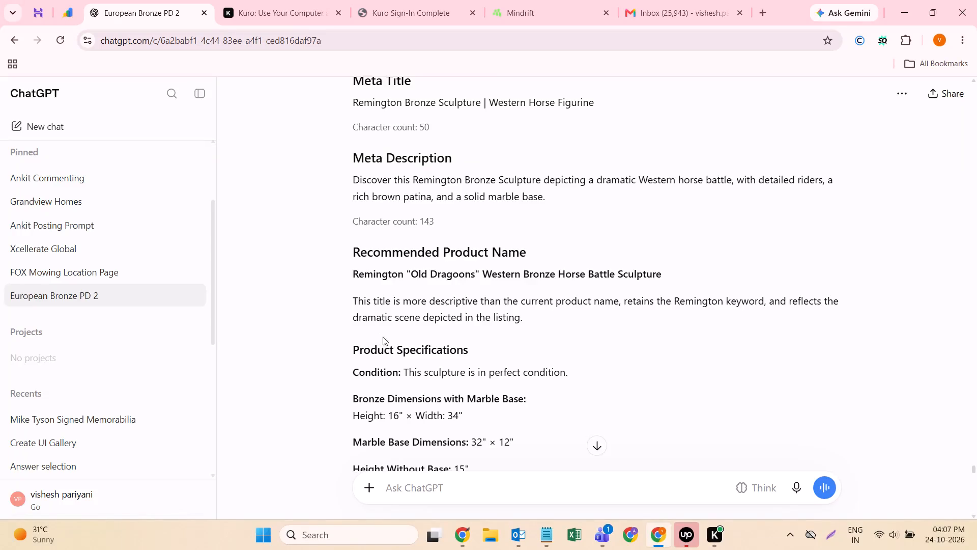
Copy the specification block, from Condition through Inventory, from the sculpture's European Bronze product page.
{"action": "scroll", "coordinate": [382, 336], "scroll_direction": "down", "scroll_amount": 1}
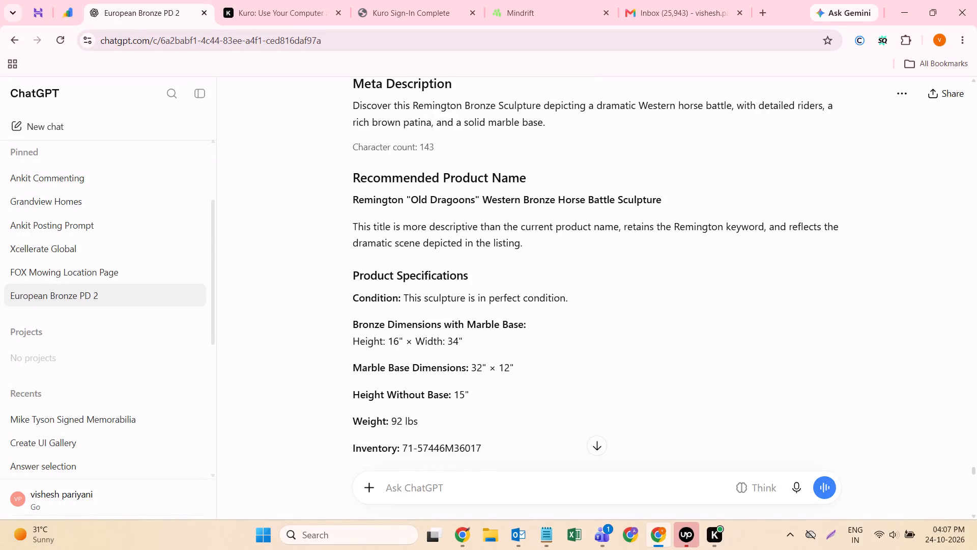
{"action": "scroll", "coordinate": [380, 339], "scroll_direction": "down", "scroll_amount": 5}
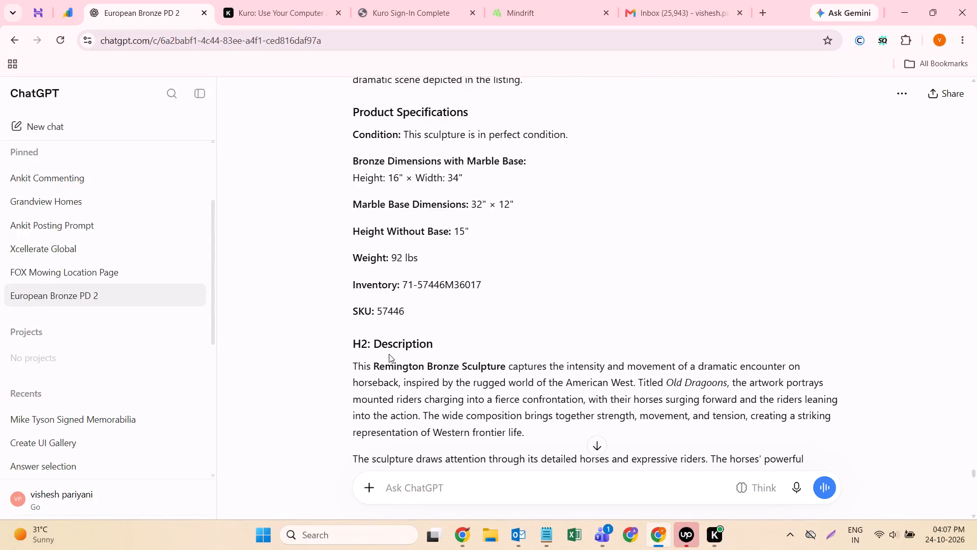
{"action": "scroll", "coordinate": [389, 354], "scroll_direction": "down", "scroll_amount": 3}
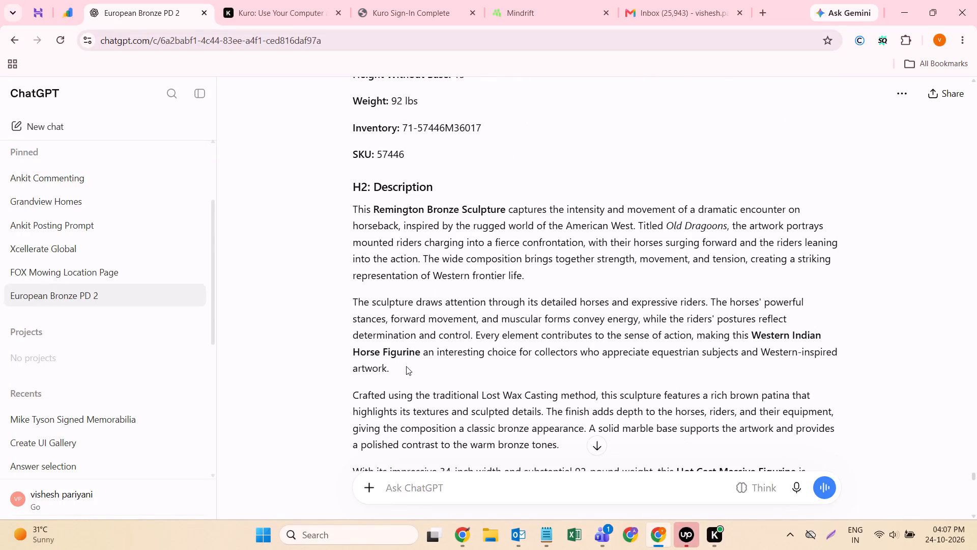
{"action": "key", "text": "alt+Tab"}
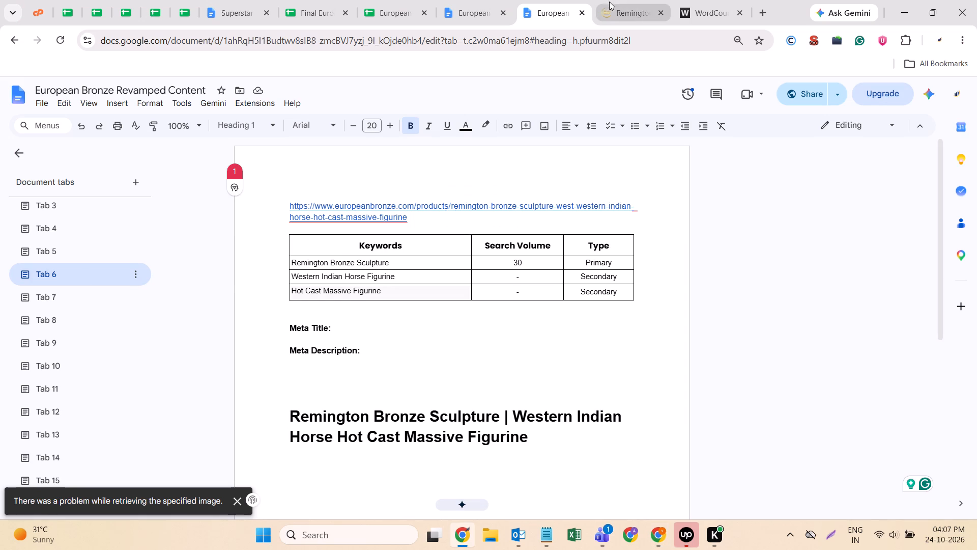
{"action": "left_click", "coordinate": [610, 4]}
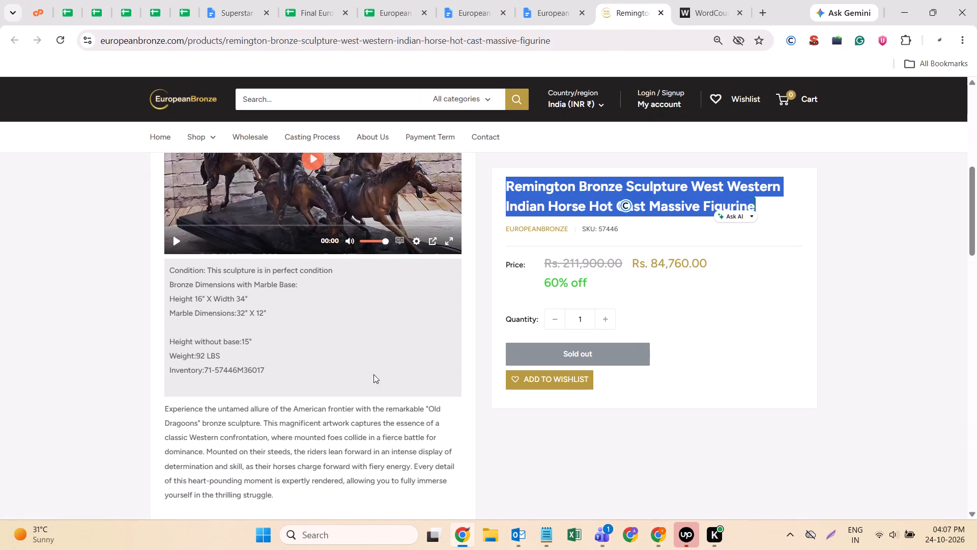
{"action": "left_click_drag", "start_coordinate": [302, 378], "coordinate": [243, 356]}
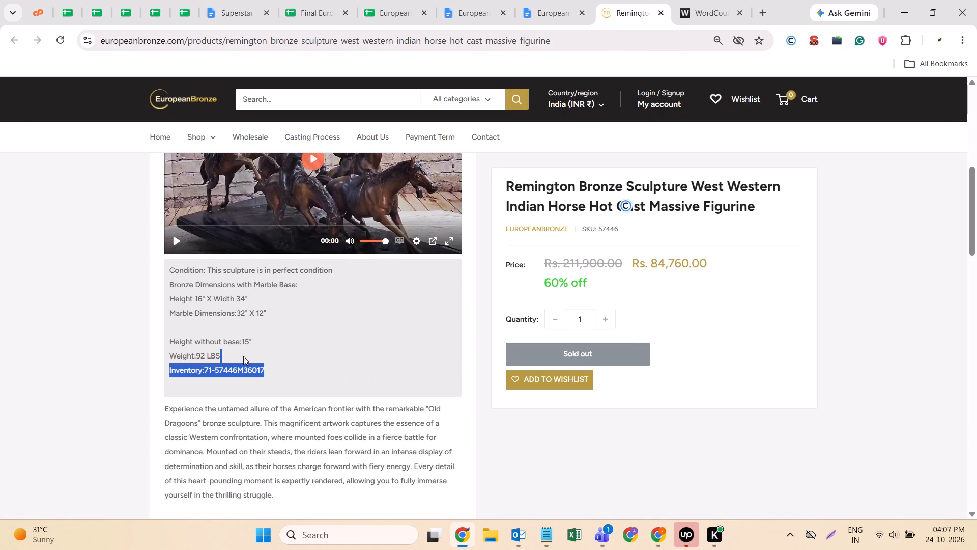
{"action": "left_click_drag", "start_coordinate": [243, 356], "coordinate": [170, 272]}
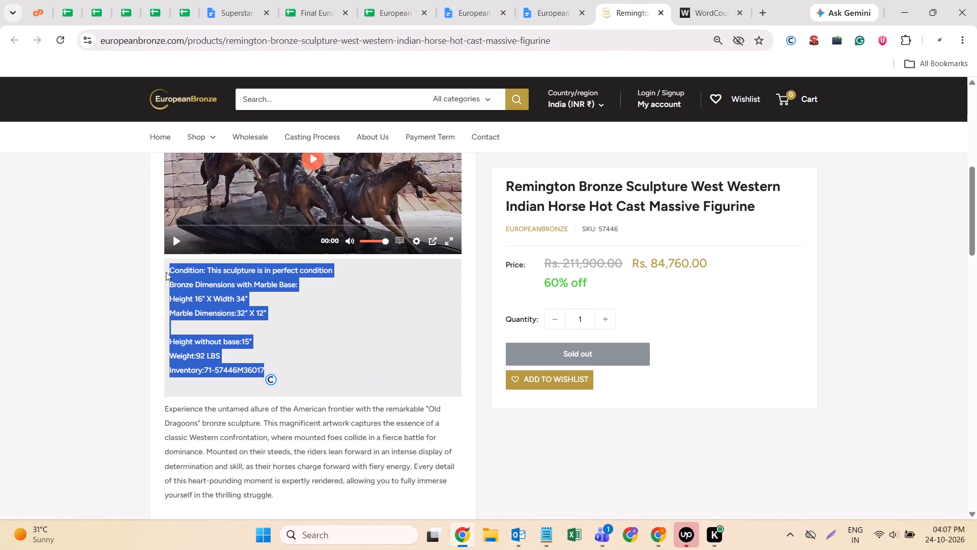
{"action": "key", "text": "ctrl+c"}
{"action": "key", "text": "ctrl+c"}
{"action": "key", "text": "ctrl+c"}
{"action": "key", "text": "ctrl+c"}
{"action": "key", "text": "ctrl+c"}
{"action": "key", "text": "ctrl+c"}
{"action": "key", "text": "alt+Tab"}
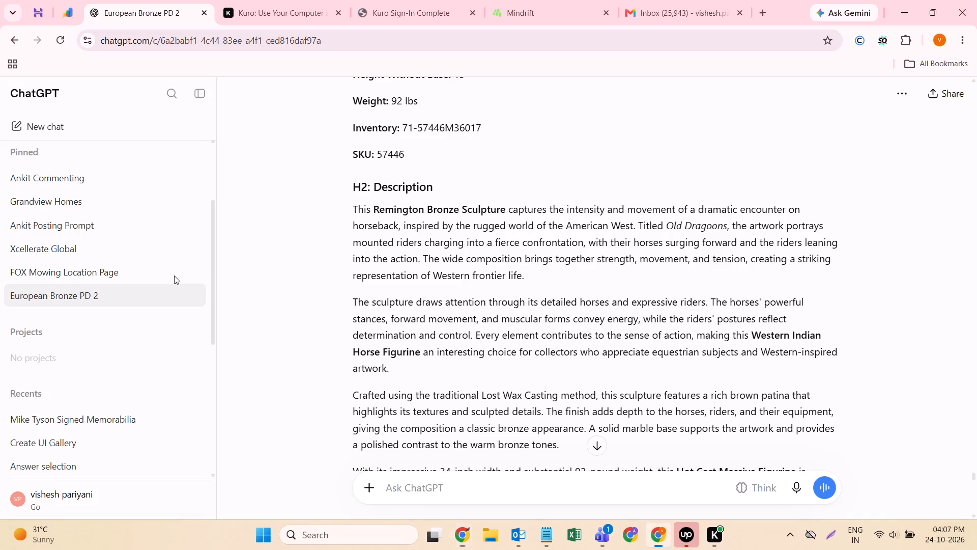
{"action": "key", "text": "alt+Tab"}
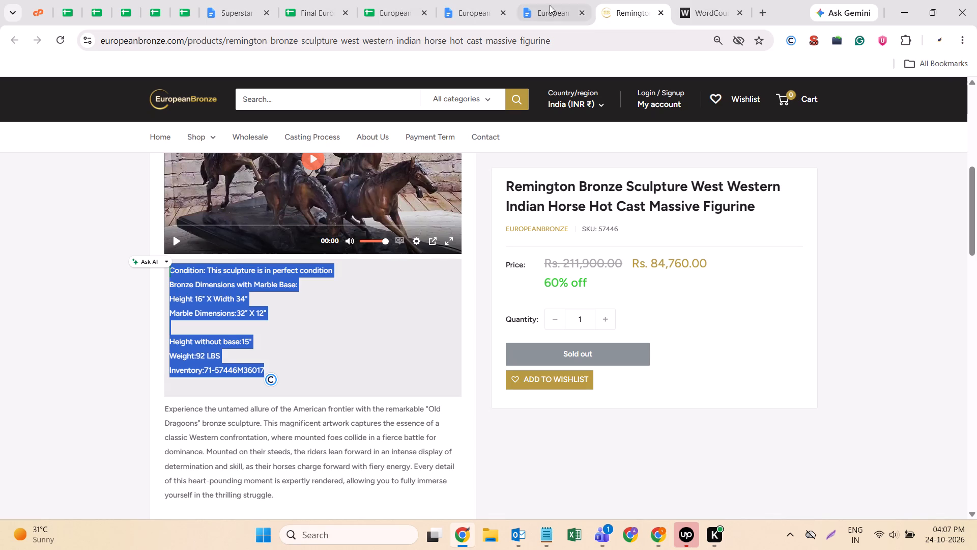
Paste the copied specifications on a new line directly below the product title heading in Tab 6 of the document.
{"action": "left_click", "coordinate": [553, 6]}
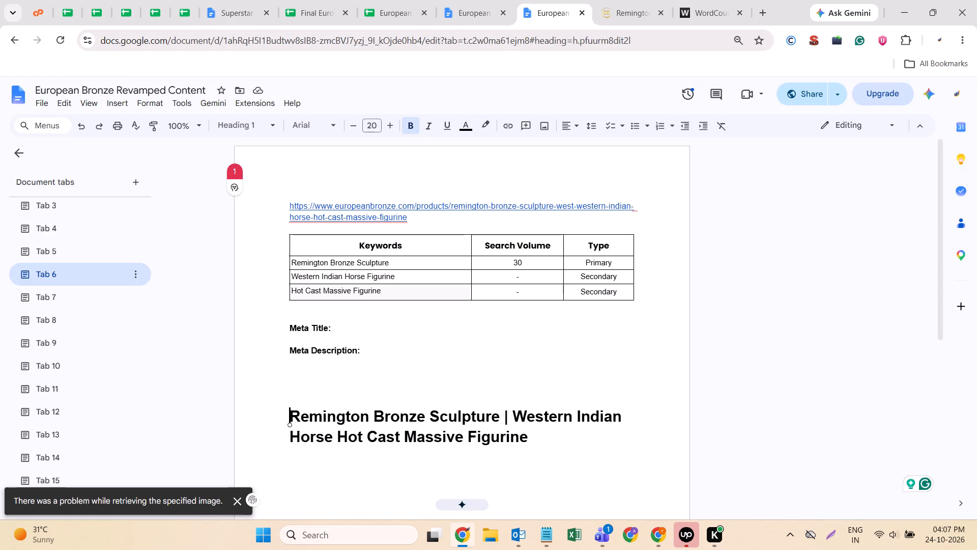
{"action": "key", "text": "Down"}
{"action": "key", "text": "Down"}
{"action": "key", "text": "Return"}
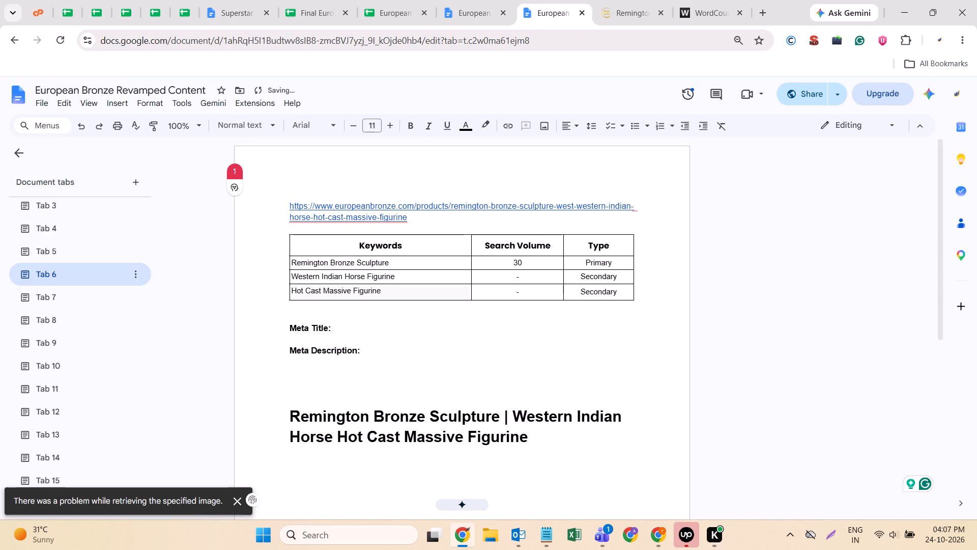
{"action": "key", "text": "ctrl+v"}
Clear the formatting of the pasted specifications, from the Condition line through the Inventory line.
{"action": "key", "text": "shift+Up"}
{"action": "key", "text": "shift+Up"}
{"action": "key", "text": "shift+Up"}
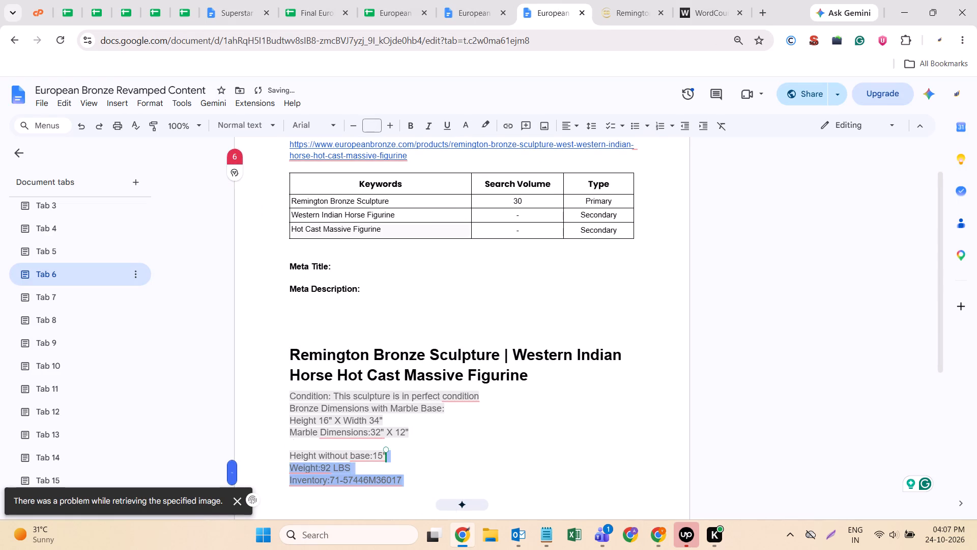
{"action": "key", "text": "shift+Up"}
{"action": "key", "text": "shift+Up"}
{"action": "key", "text": "shift+Up"}
{"action": "key", "text": "shift+Up"}
{"action": "key", "text": "shift+Up"}
{"action": "key", "text": "shift+Right"}
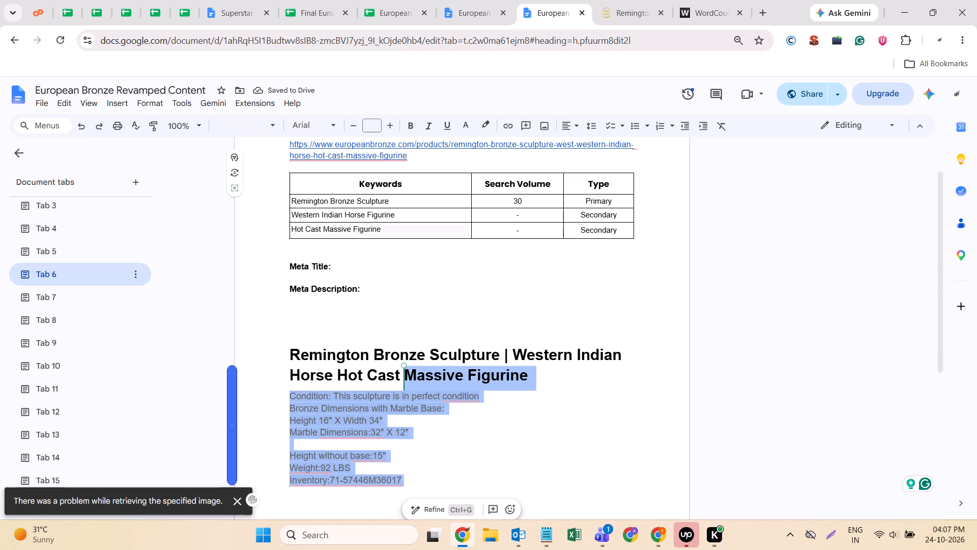
{"action": "key", "text": "shift+Right"}
{"action": "key", "text": "shift+Right"}
{"action": "key", "text": "shift+Right"}
{"action": "key", "text": "shift+Right"}
{"action": "key", "text": "shift+Right"}
{"action": "key", "text": "shift+Right"}
{"action": "key", "text": "shift+Right"}
{"action": "key", "text": "shift+Right"}
{"action": "key", "text": "shift+Right"}
{"action": "key", "text": "shift+Right"}
{"action": "key", "text": "shift+Right"}
{"action": "key", "text": "shift+Right"}
{"action": "key", "text": "shift+Right"}
{"action": "key", "text": "shift+Right"}
{"action": "key", "text": "shift+Right"}
{"action": "key", "text": "shift+Right"}
{"action": "key", "text": "shift+Right"}
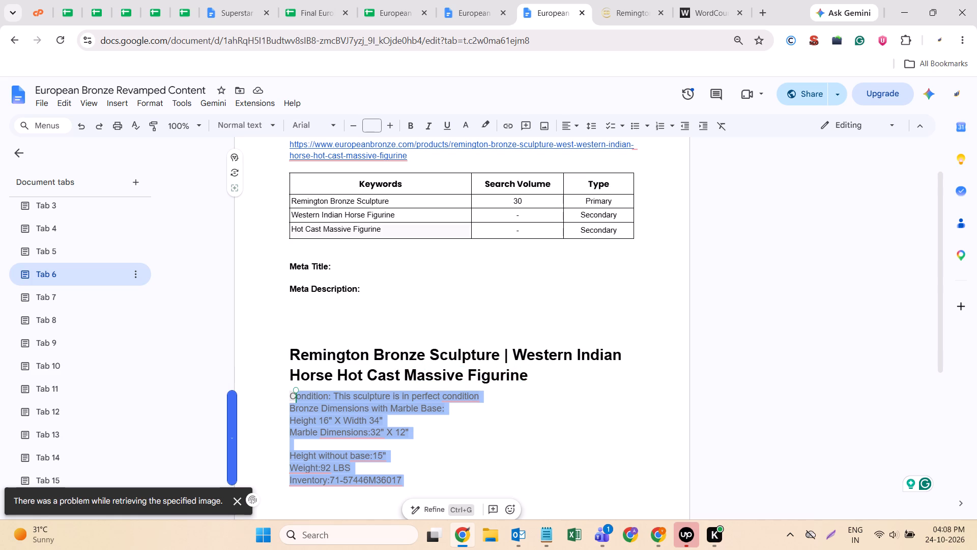
{"action": "key", "text": "shift+Left"}
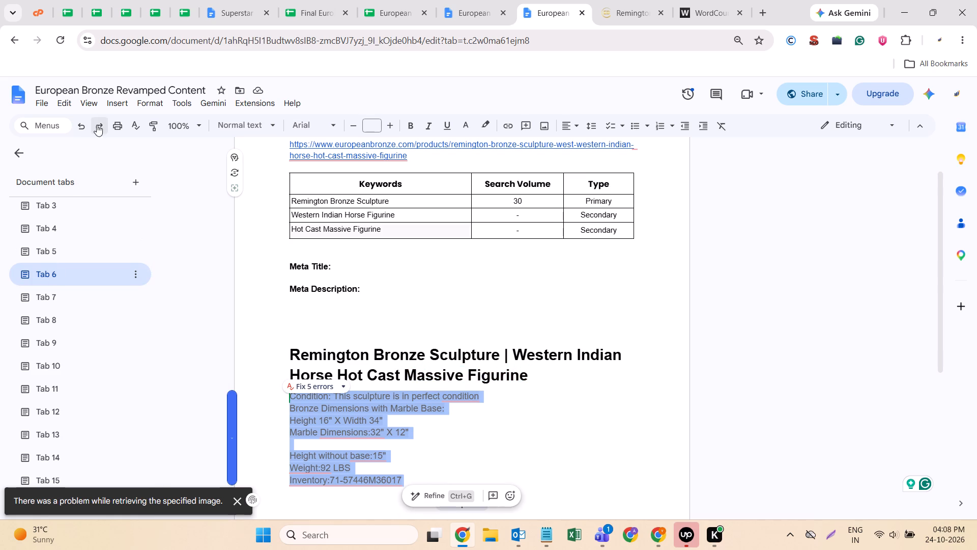
{"action": "left_click", "coordinate": [117, 103]}
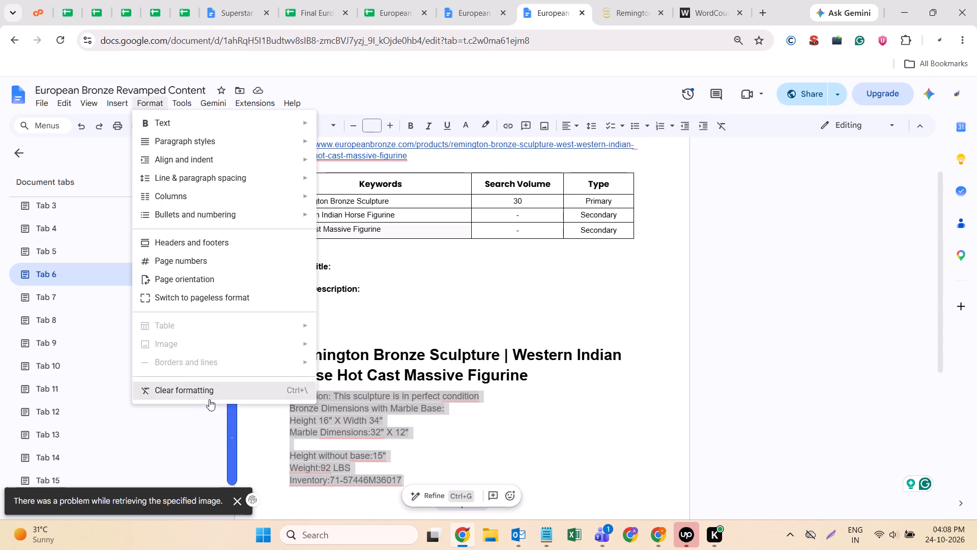
{"action": "left_click", "coordinate": [209, 399]}
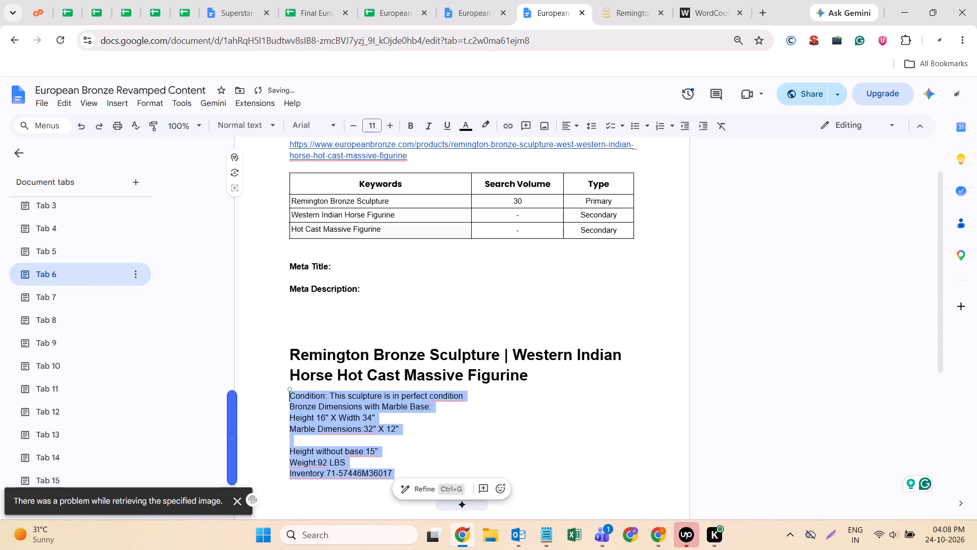
{"action": "left_click", "coordinate": [145, 99]}
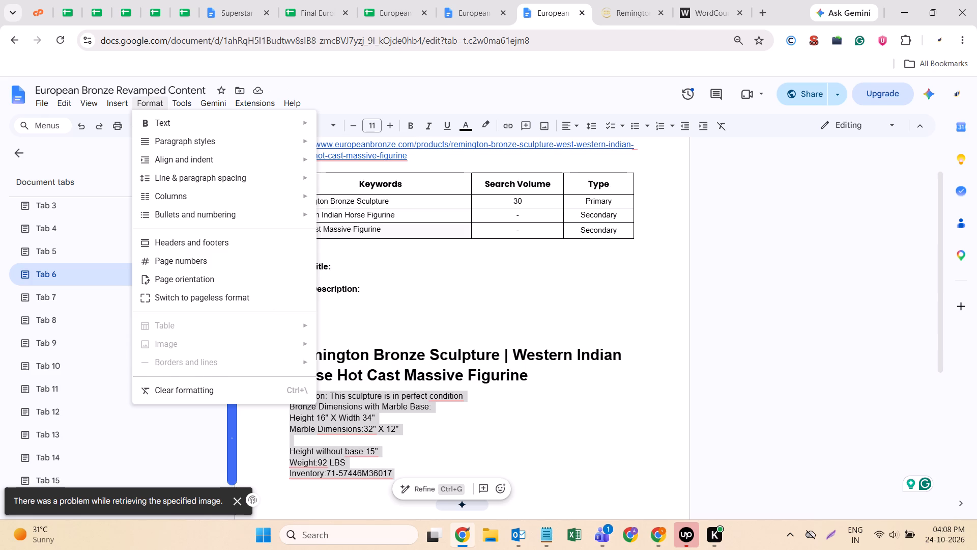
{"action": "left_click", "coordinate": [452, 430]}
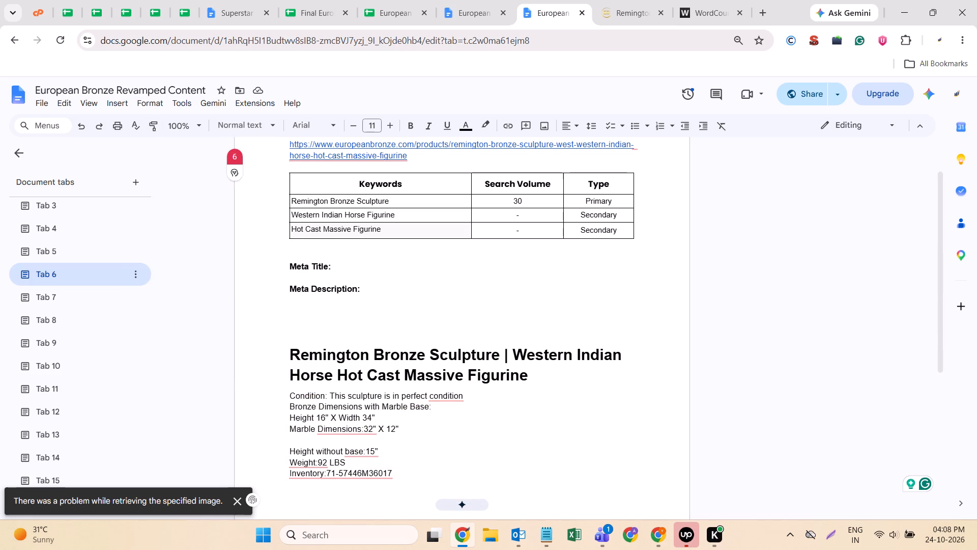
{"action": "key", "text": "Down"}
{"action": "key", "text": "Down"}
{"action": "key", "text": "Down"}
{"action": "key", "text": "Down"}
{"action": "key", "text": "Down"}
{"action": "key", "text": "Return"}
{"action": "key", "text": "Return"}
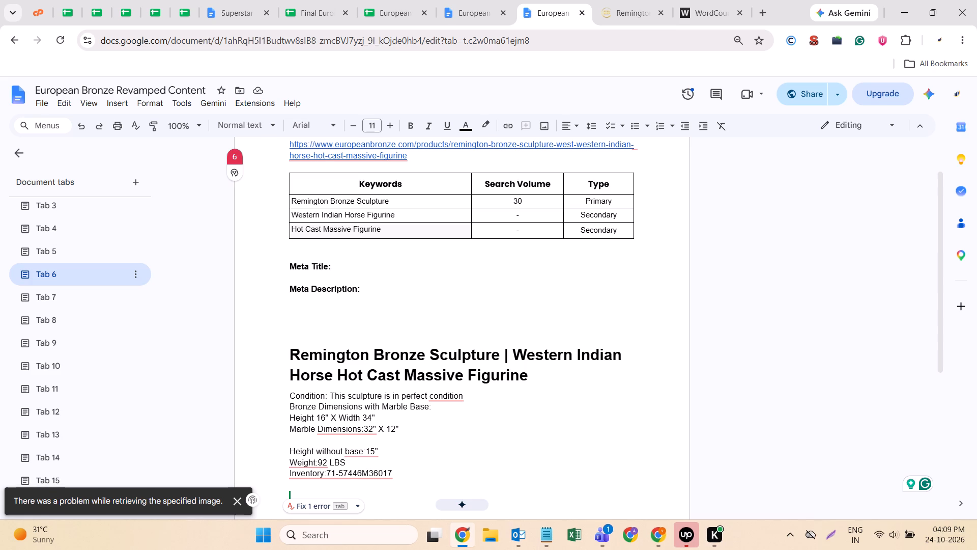
{"action": "scroll", "coordinate": [653, 424], "scroll_direction": "down", "scroll_amount": 1}
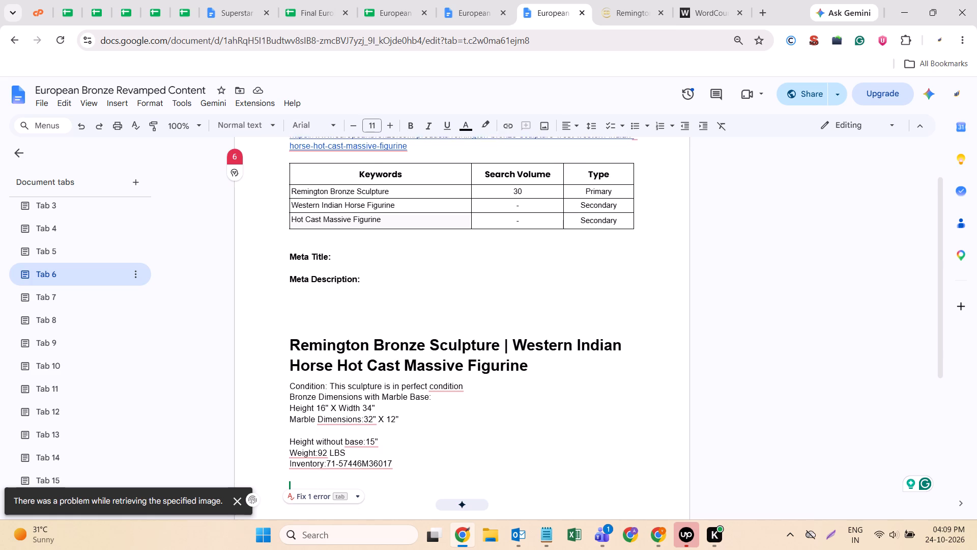
{"action": "scroll", "coordinate": [653, 424], "scroll_direction": "down", "scroll_amount": 1}
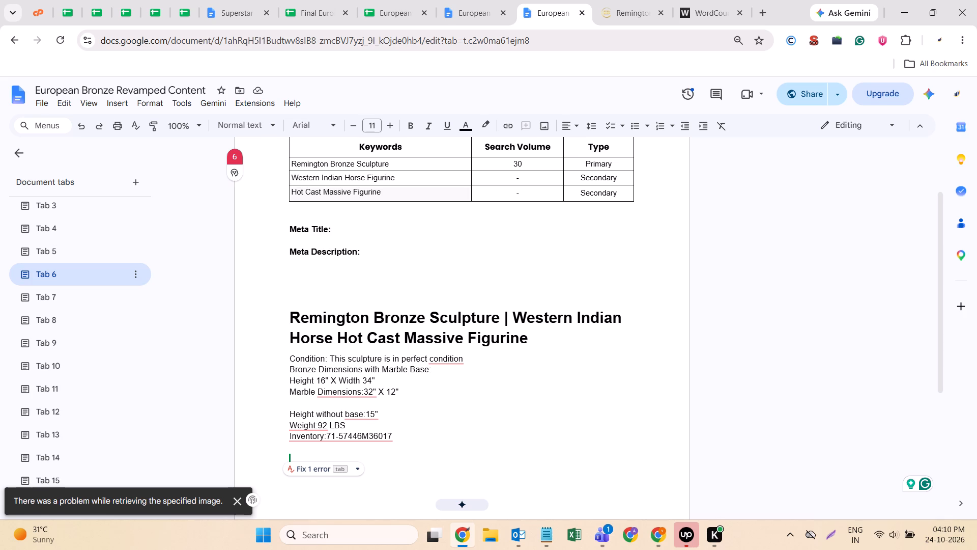
{"action": "scroll", "coordinate": [422, 398], "scroll_direction": "down", "scroll_amount": 2}
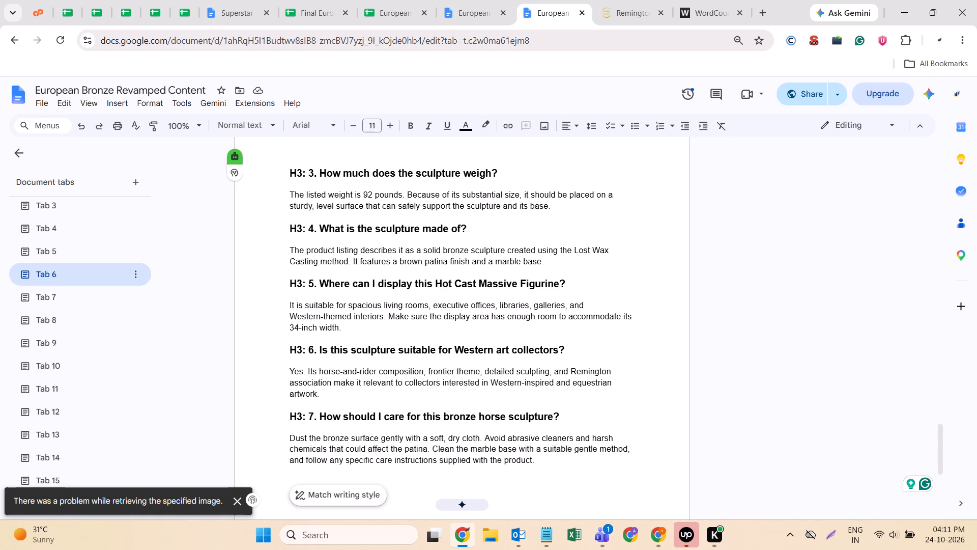
Review the pasted content in Tab 6, from the FAQs back through Benefits, Where to Place and Features to the opening description.
{"action": "scroll", "coordinate": [495, 394], "scroll_direction": "up", "scroll_amount": 1}
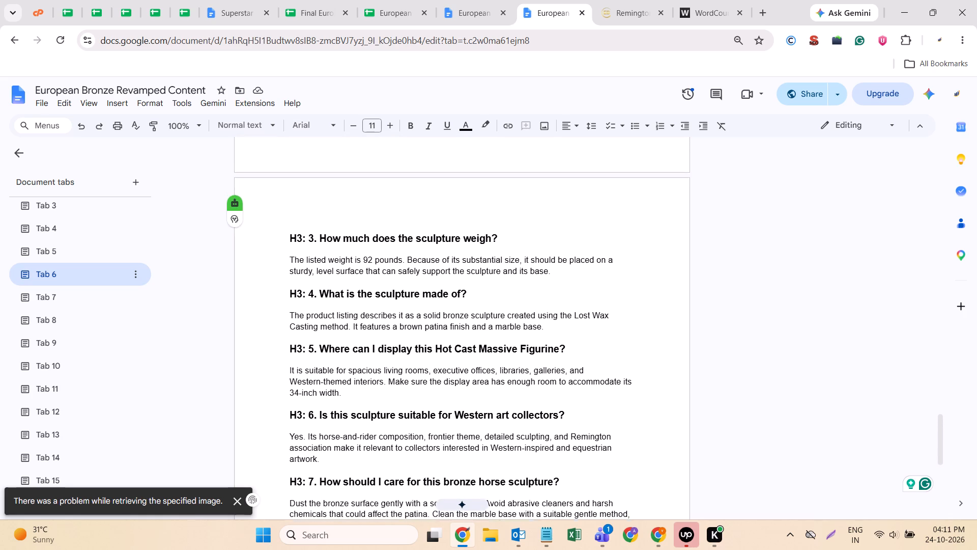
{"action": "scroll", "coordinate": [495, 390], "scroll_direction": "up", "scroll_amount": 1}
{"action": "key", "text": "Down"}
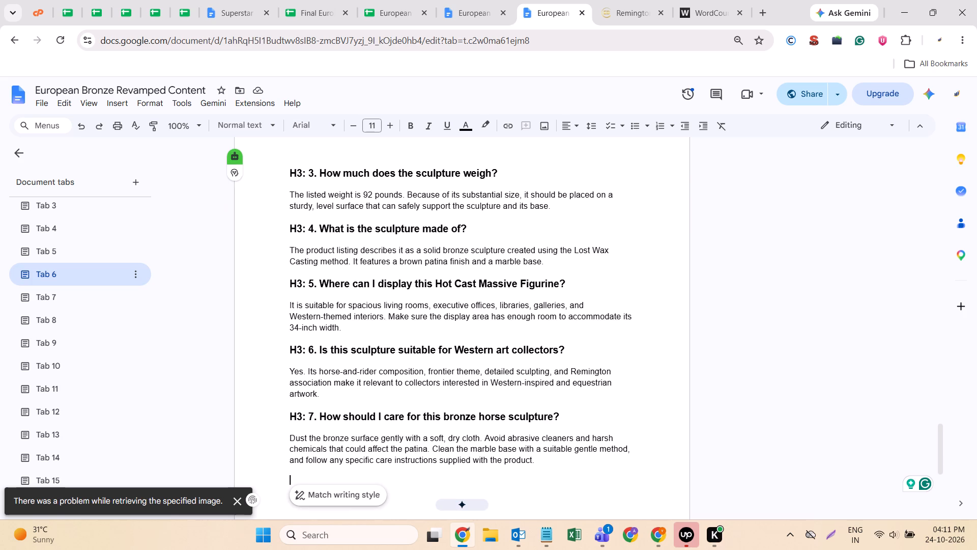
{"action": "scroll", "coordinate": [508, 399], "scroll_direction": "up", "scroll_amount": 5}
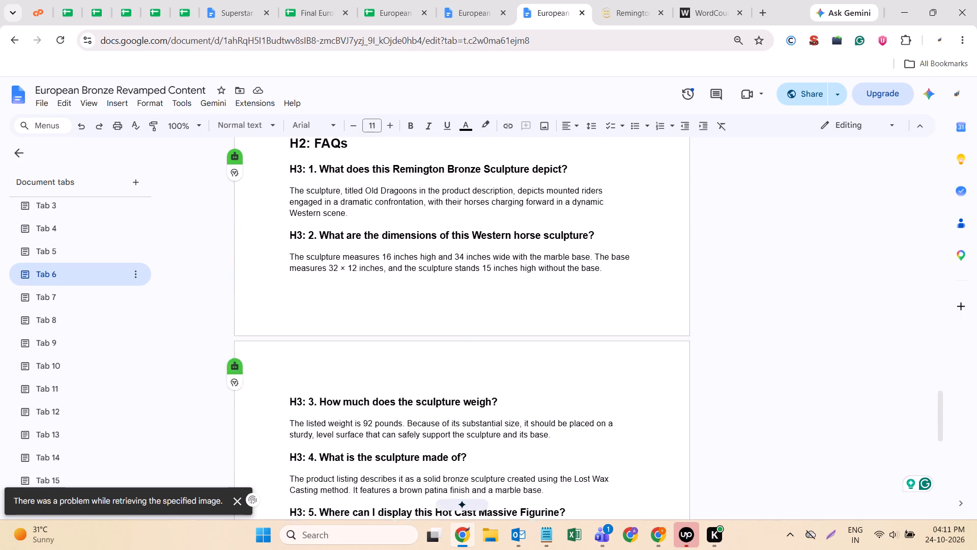
{"action": "scroll", "coordinate": [526, 407], "scroll_direction": "up", "scroll_amount": 8}
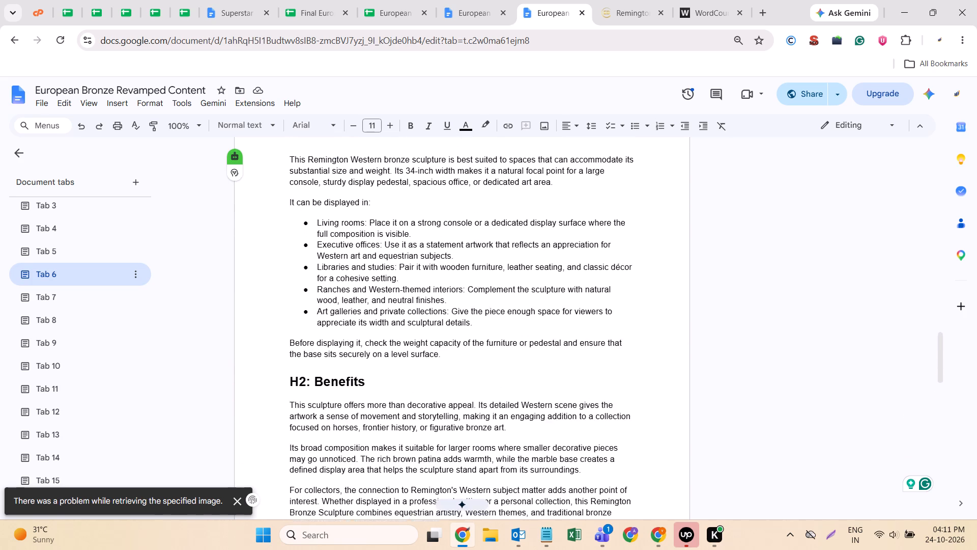
{"action": "scroll", "coordinate": [541, 410], "scroll_direction": "up", "scroll_amount": 4}
{"action": "scroll", "coordinate": [541, 410], "scroll_direction": "down", "scroll_amount": 2}
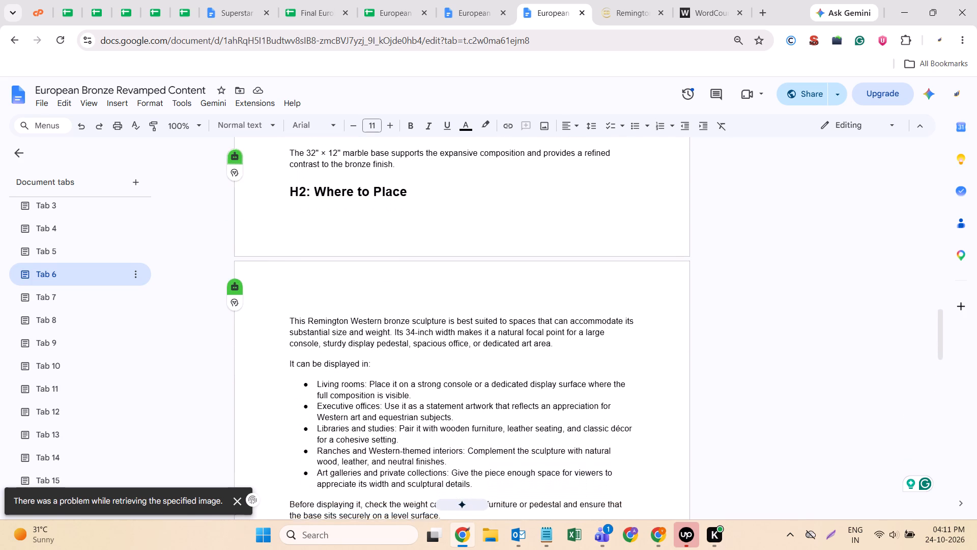
{"action": "scroll", "coordinate": [537, 408], "scroll_direction": "down", "scroll_amount": 1}
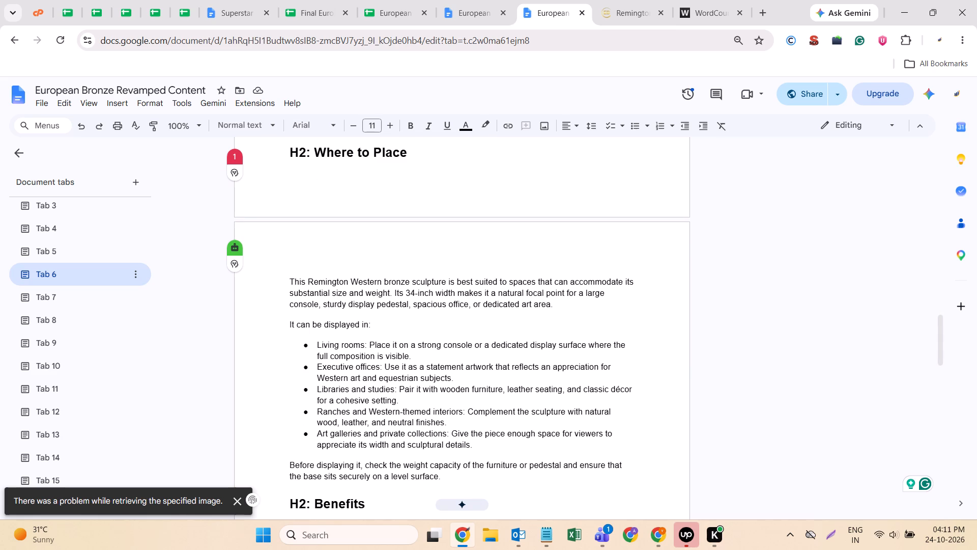
{"action": "scroll", "coordinate": [536, 405], "scroll_direction": "up", "scroll_amount": 5}
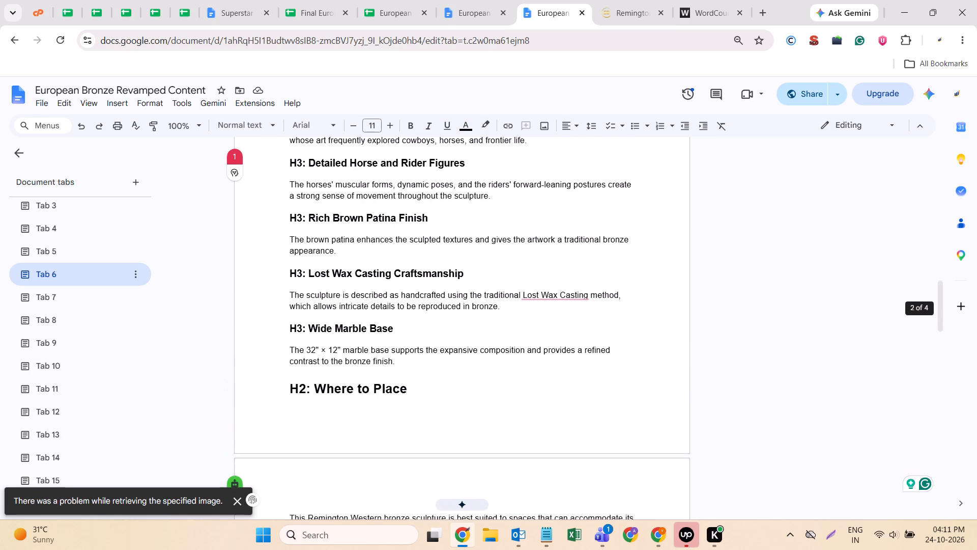
{"action": "scroll", "coordinate": [570, 422], "scroll_direction": "up", "scroll_amount": 6}
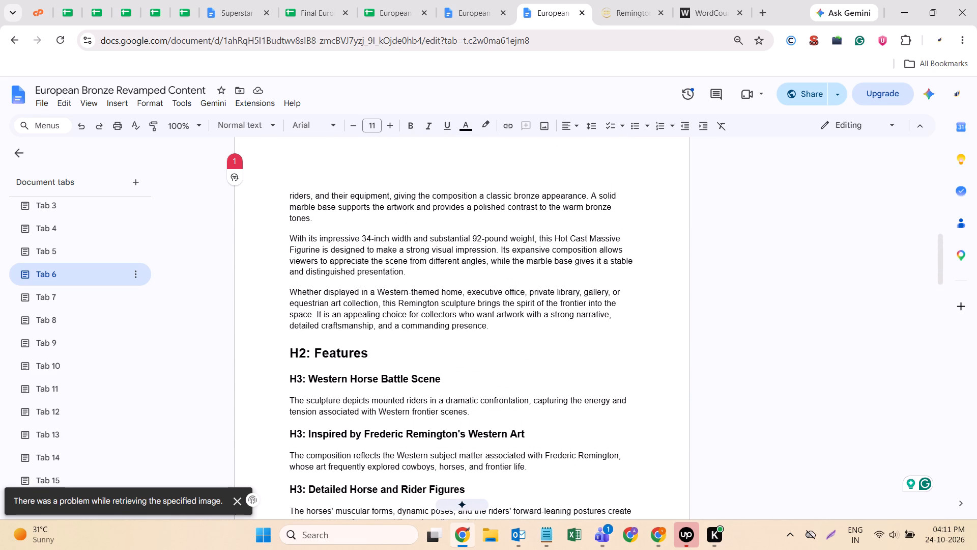
{"action": "scroll", "coordinate": [471, 342], "scroll_direction": "up", "scroll_amount": 2}
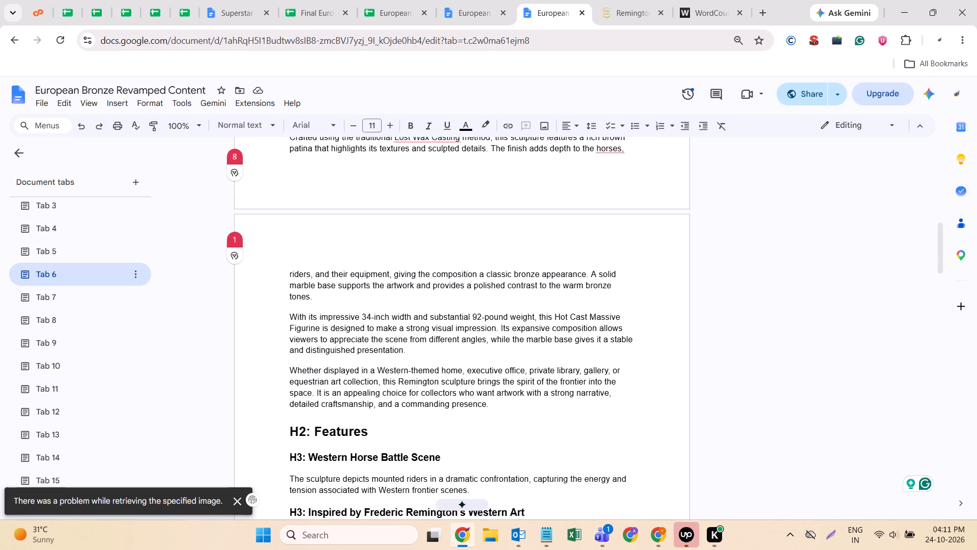
{"action": "scroll", "coordinate": [472, 347], "scroll_direction": "up", "scroll_amount": 6}
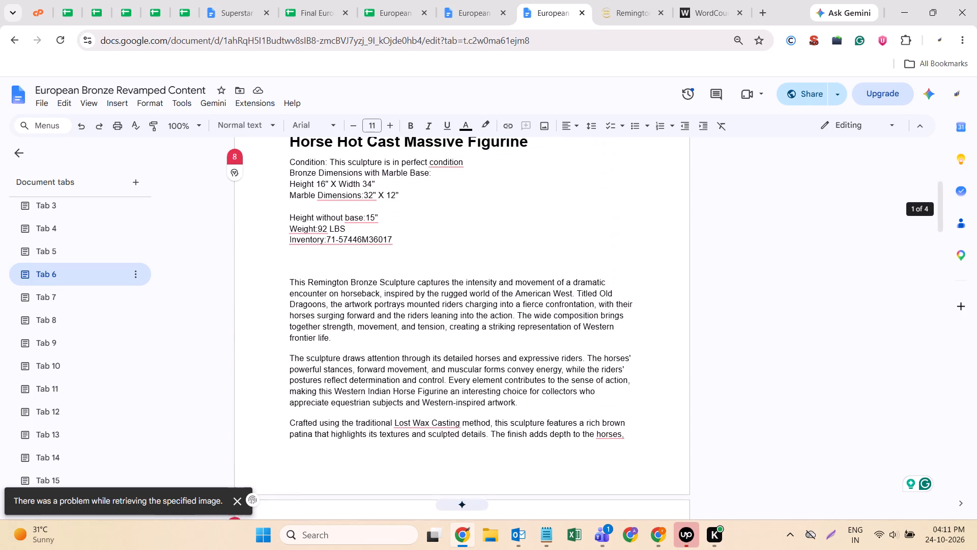
{"action": "scroll", "coordinate": [481, 356], "scroll_direction": "up", "scroll_amount": 1}
{"action": "scroll", "coordinate": [481, 356], "scroll_direction": "down", "scroll_amount": 9}
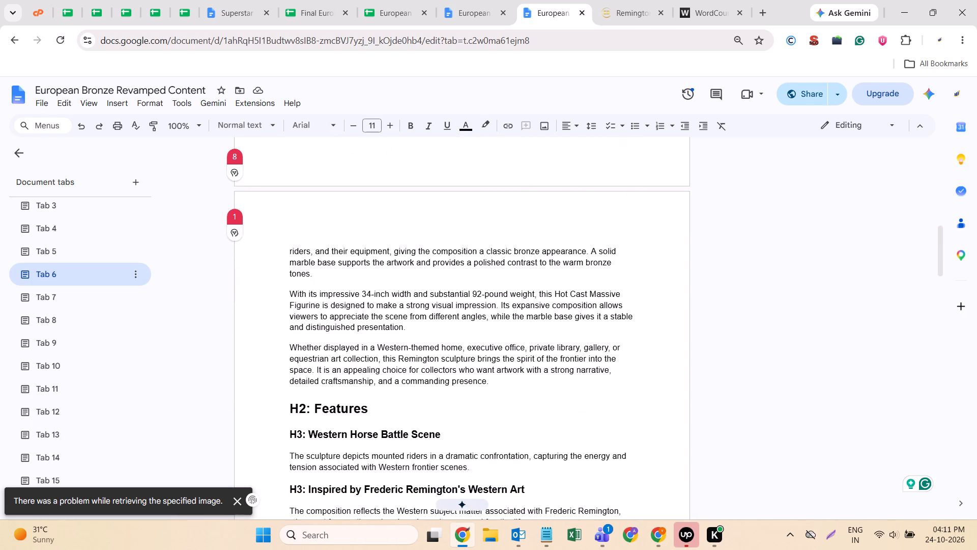
{"action": "scroll", "coordinate": [483, 361], "scroll_direction": "down", "scroll_amount": 1}
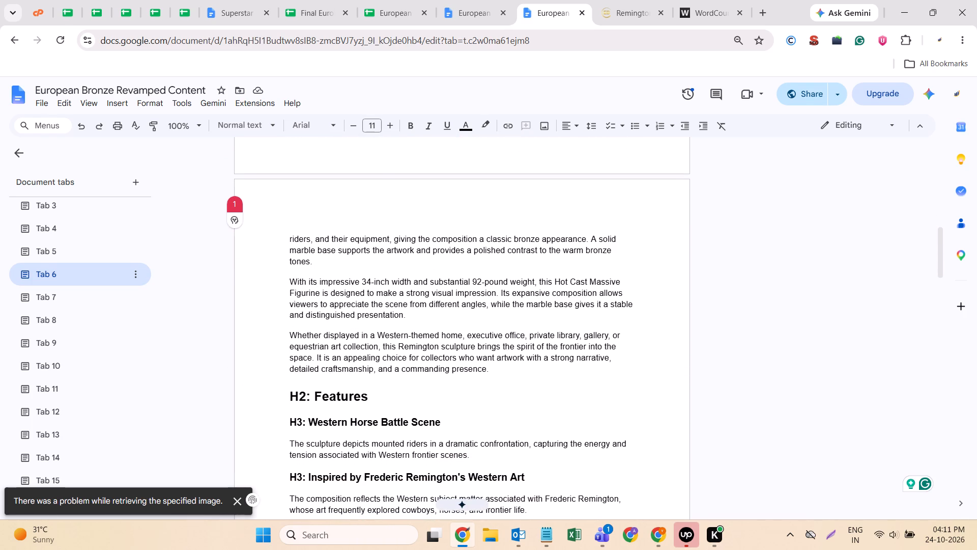
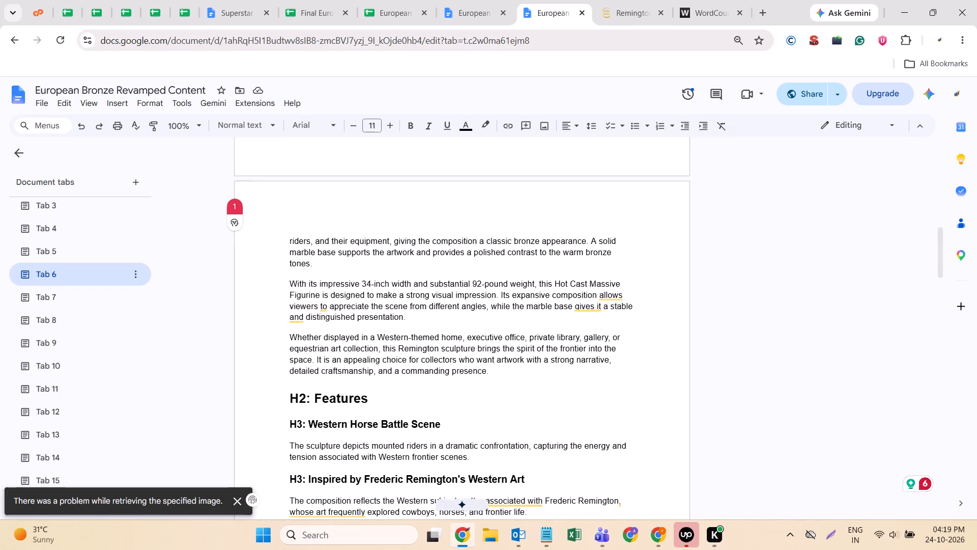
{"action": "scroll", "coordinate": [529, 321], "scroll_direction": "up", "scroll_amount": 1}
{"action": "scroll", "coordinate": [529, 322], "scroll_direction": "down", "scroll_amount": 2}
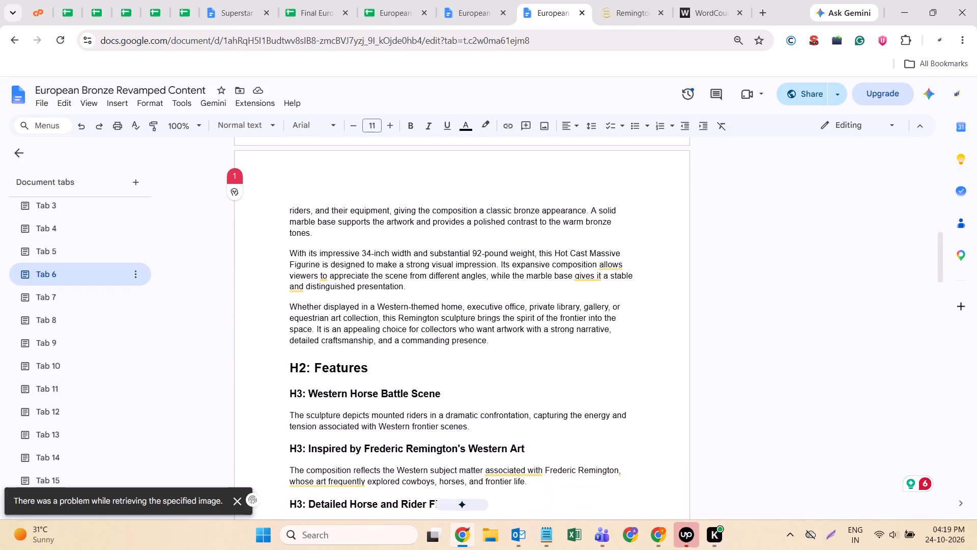
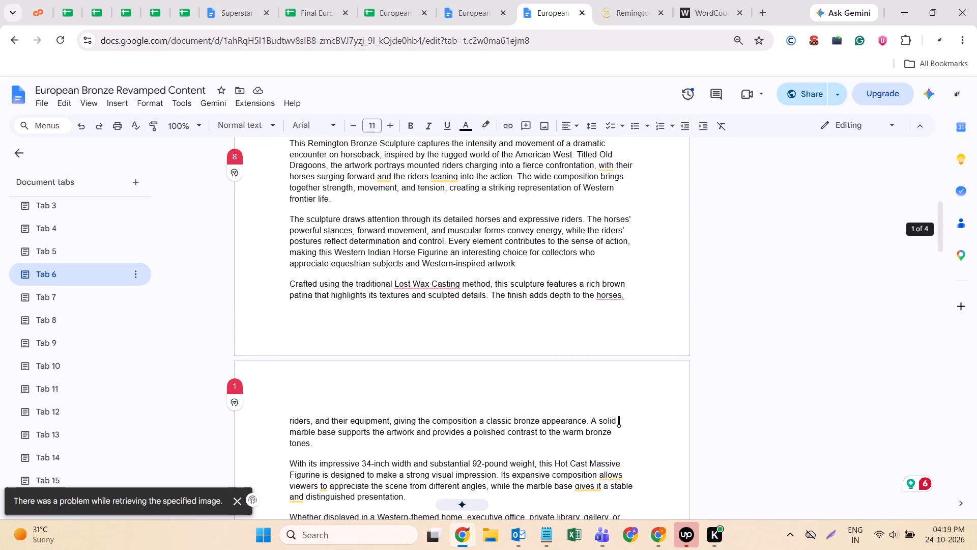
Read through the Tab 6 sculpture description, from the specifications to the start of the Features section.
{"action": "scroll", "coordinate": [553, 268], "scroll_direction": "up", "scroll_amount": 1}
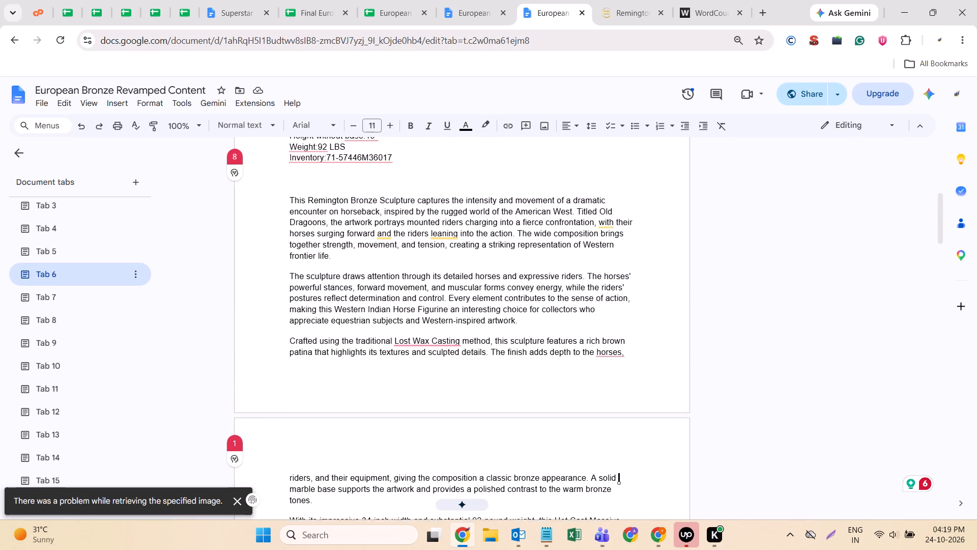
{"action": "scroll", "coordinate": [553, 268], "scroll_direction": "up", "scroll_amount": 2}
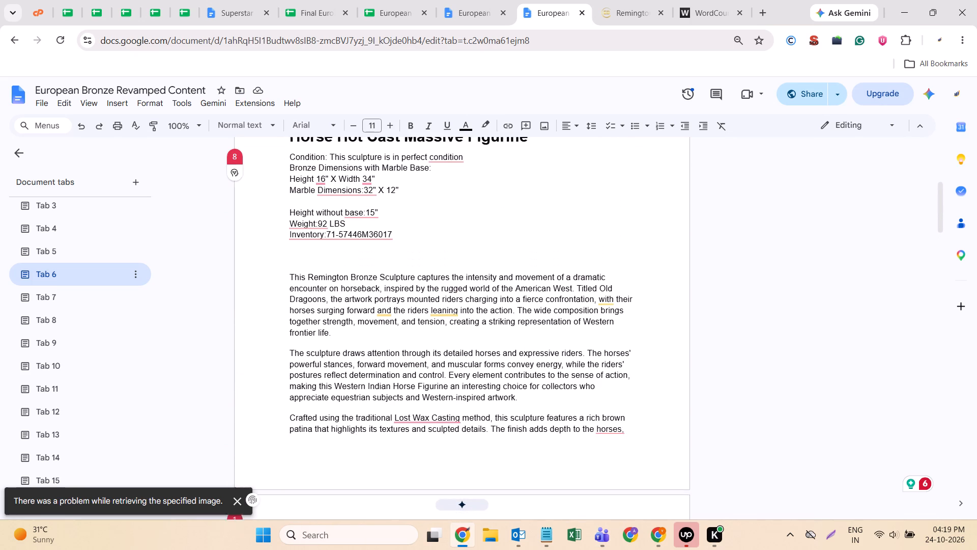
{"action": "scroll", "coordinate": [547, 275], "scroll_direction": "up", "scroll_amount": 1}
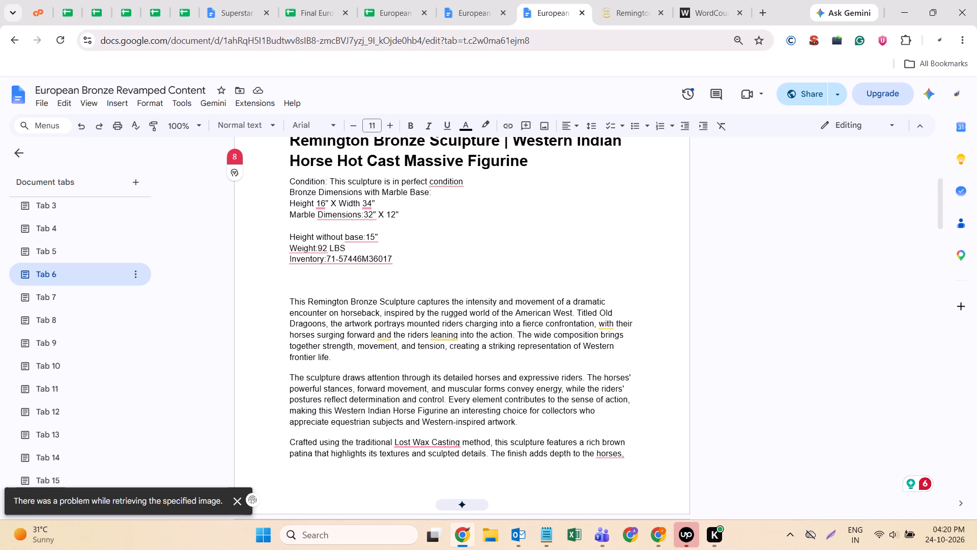
{"action": "scroll", "coordinate": [545, 269], "scroll_direction": "down", "scroll_amount": 1}
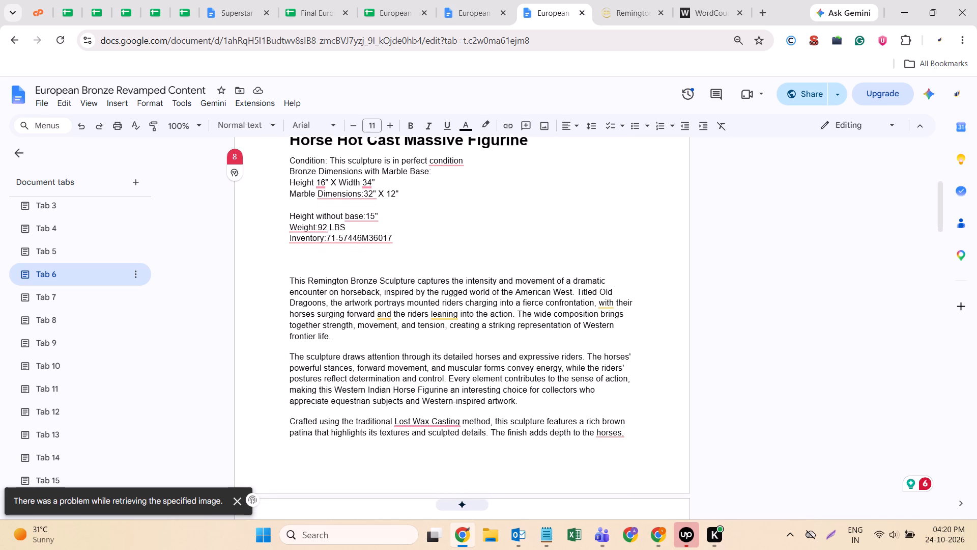
{"action": "scroll", "coordinate": [545, 269], "scroll_direction": "down", "scroll_amount": 3}
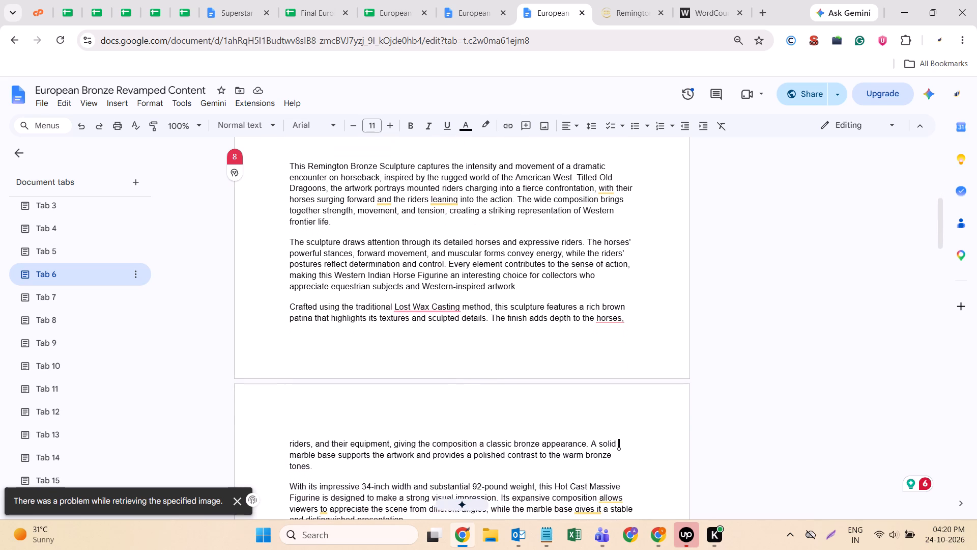
{"action": "scroll", "coordinate": [545, 269], "scroll_direction": "down", "scroll_amount": 1}
{"action": "left_click", "coordinate": [553, 269]}
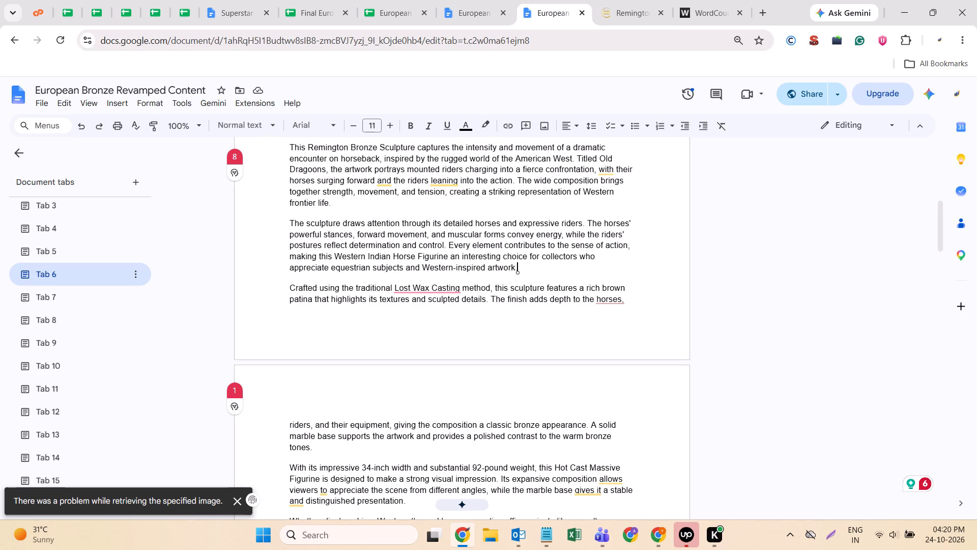
{"action": "scroll", "coordinate": [553, 269], "scroll_direction": "down", "scroll_amount": 1}
{"action": "left_click", "coordinate": [553, 269]}
{"action": "left_click", "coordinate": [553, 269]}
{"action": "scroll", "coordinate": [553, 269], "scroll_direction": "down", "scroll_amount": 1}
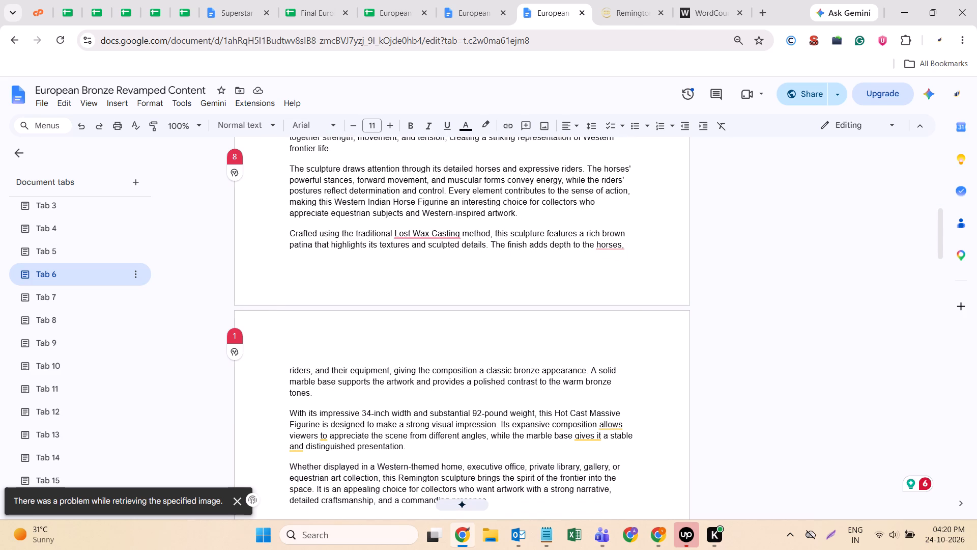
{"action": "scroll", "coordinate": [553, 269], "scroll_direction": "down", "scroll_amount": 2}
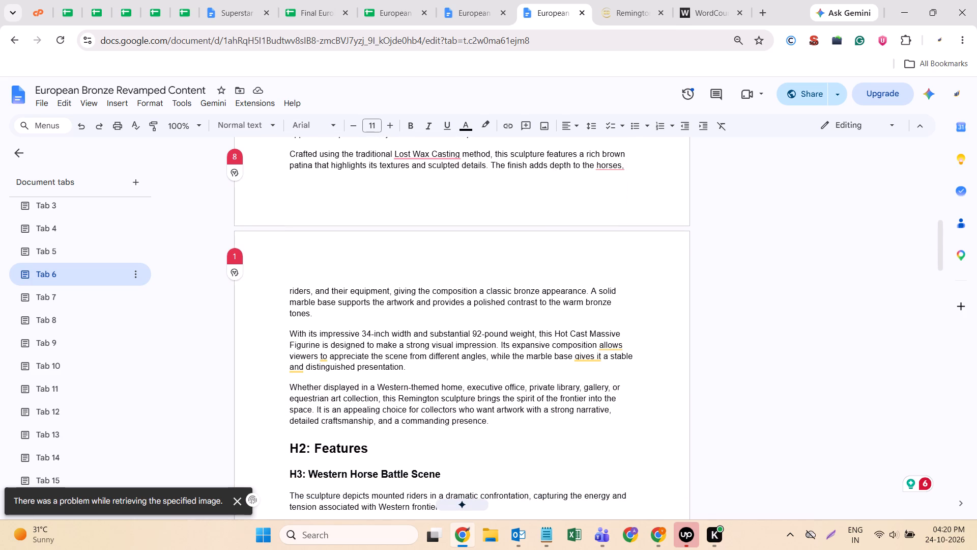
{"action": "scroll", "coordinate": [553, 269], "scroll_direction": "down", "scroll_amount": 1}
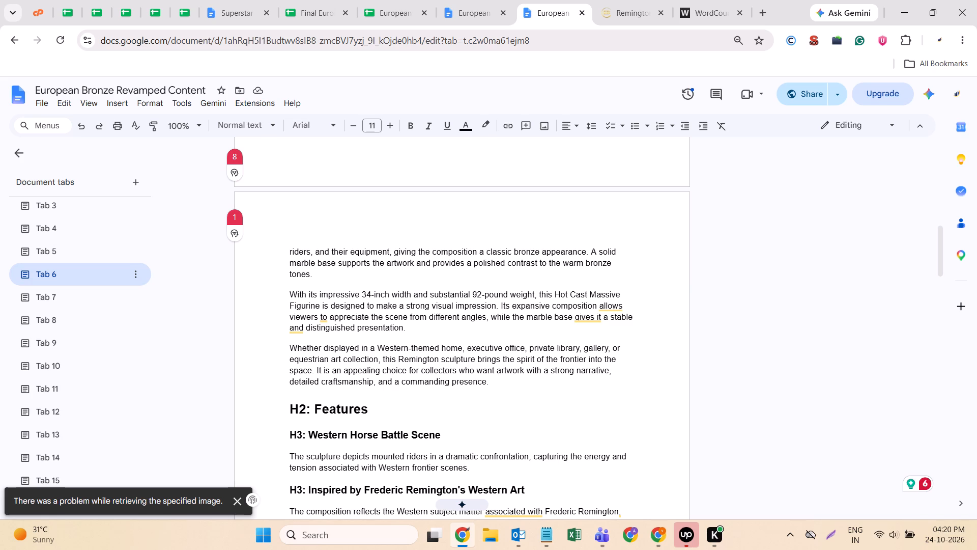
Reread the title, specifications and opening description paragraphs of the Remington sculpture content.
{"action": "scroll", "coordinate": [554, 333], "scroll_direction": "up", "scroll_amount": 2}
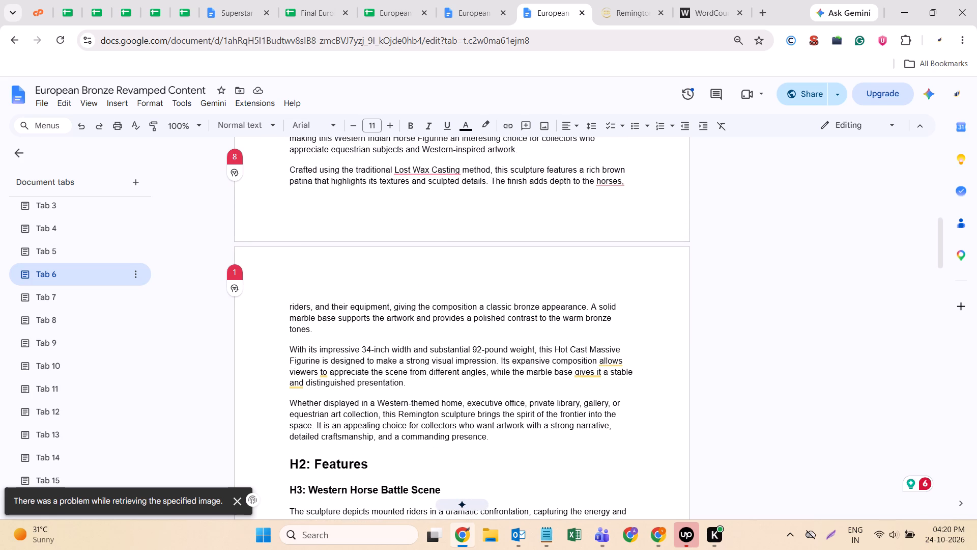
{"action": "scroll", "coordinate": [544, 330], "scroll_direction": "up", "scroll_amount": 4}
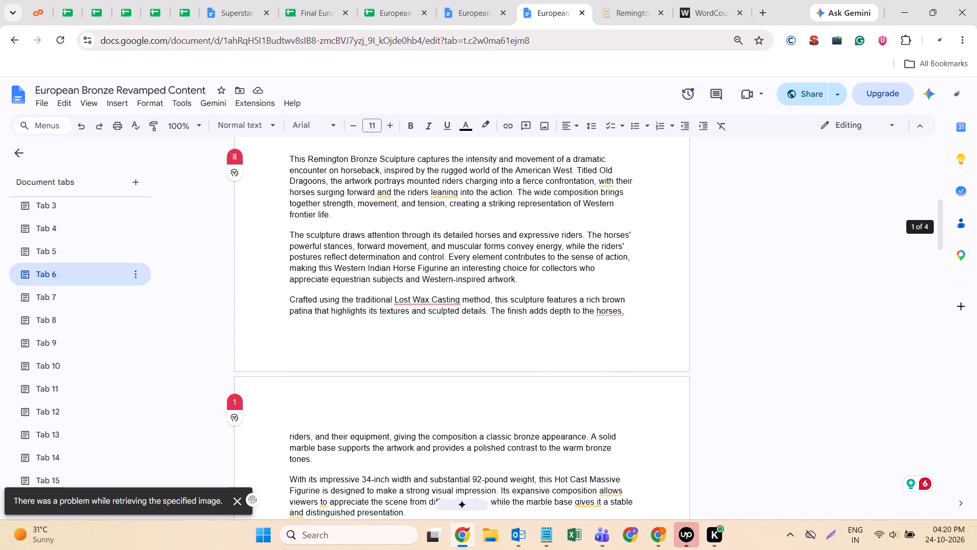
{"action": "scroll", "coordinate": [545, 330], "scroll_direction": "up", "scroll_amount": 2}
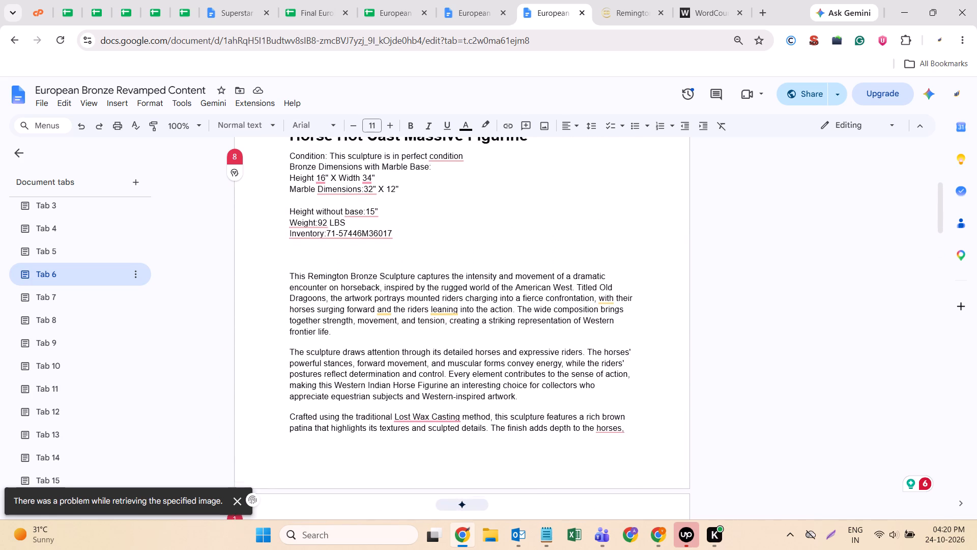
{"action": "scroll", "coordinate": [545, 330], "scroll_direction": "up", "scroll_amount": 3}
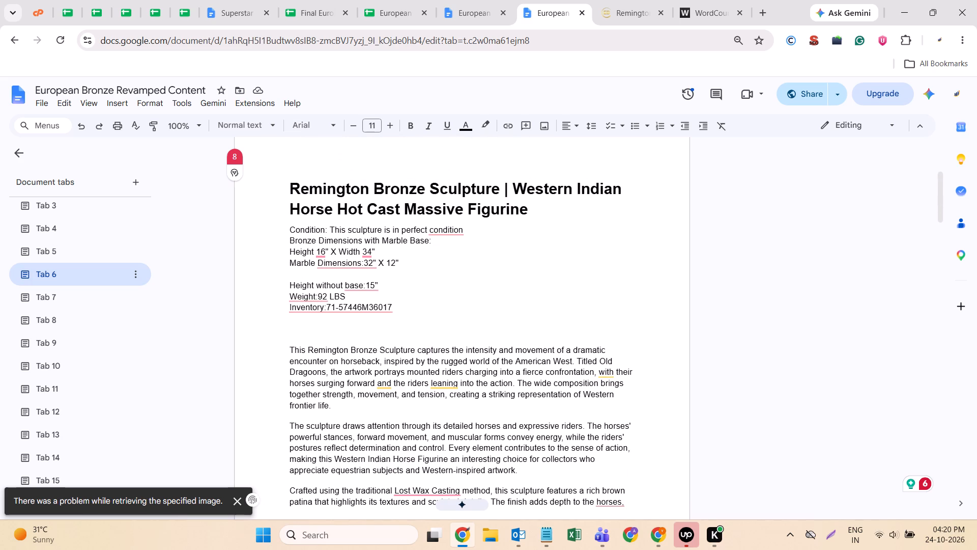
{"action": "scroll", "coordinate": [535, 337], "scroll_direction": "down", "scroll_amount": 1}
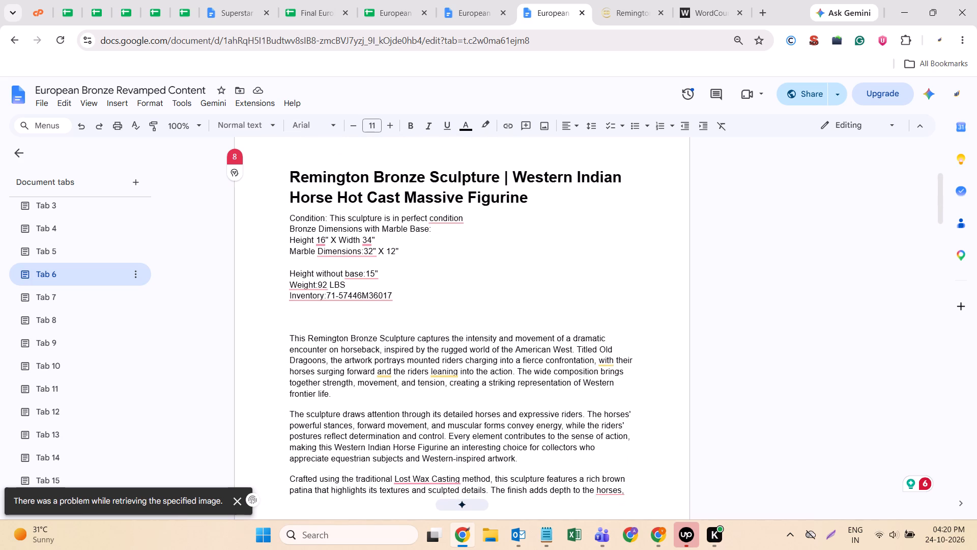
{"action": "scroll", "coordinate": [535, 337], "scroll_direction": "down", "scroll_amount": 1}
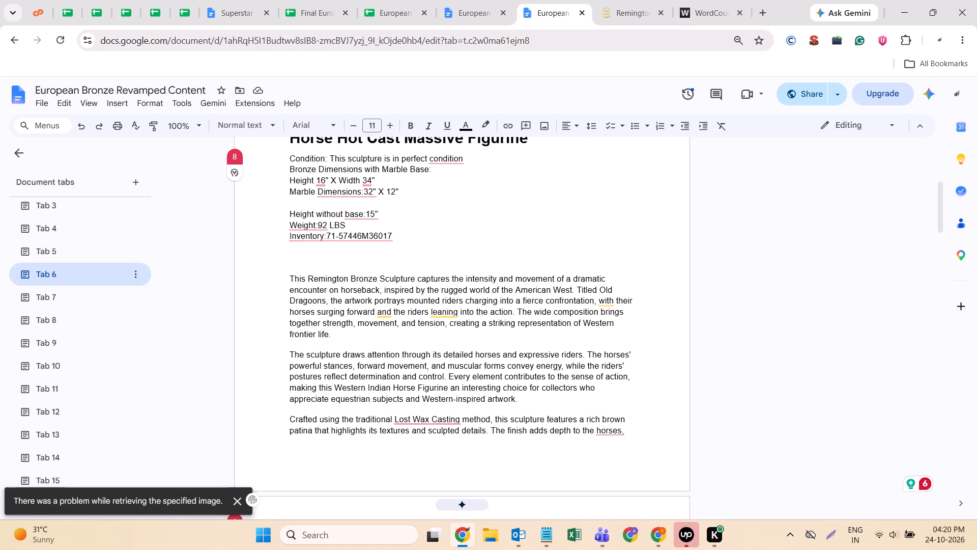
{"action": "left_click", "coordinate": [550, 407]}
{"action": "scroll", "coordinate": [550, 407], "scroll_direction": "up", "scroll_amount": 2}
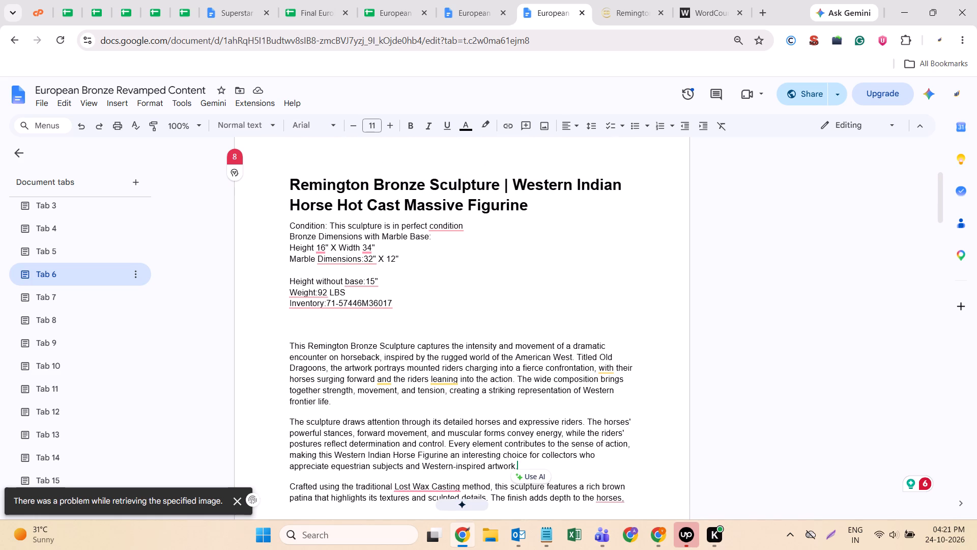
{"action": "scroll", "coordinate": [551, 407], "scroll_direction": "up", "scroll_amount": 2}
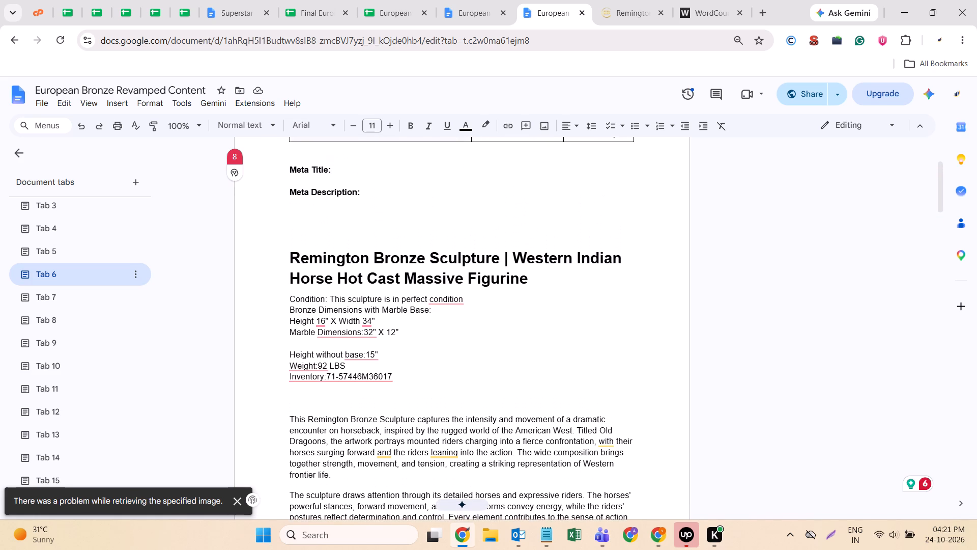
{"action": "scroll", "coordinate": [539, 400], "scroll_direction": "down", "scroll_amount": 1}
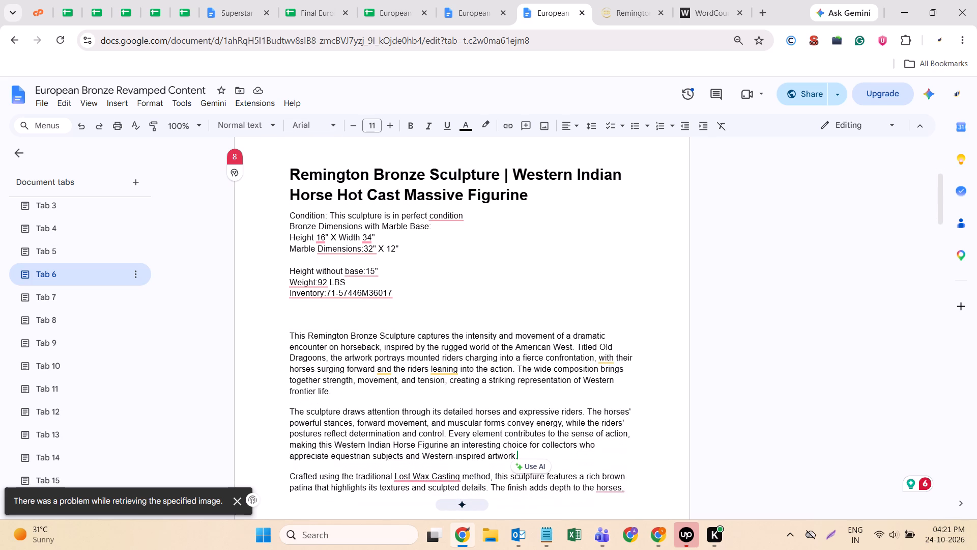
{"action": "scroll", "coordinate": [539, 400], "scroll_direction": "down", "scroll_amount": 1}
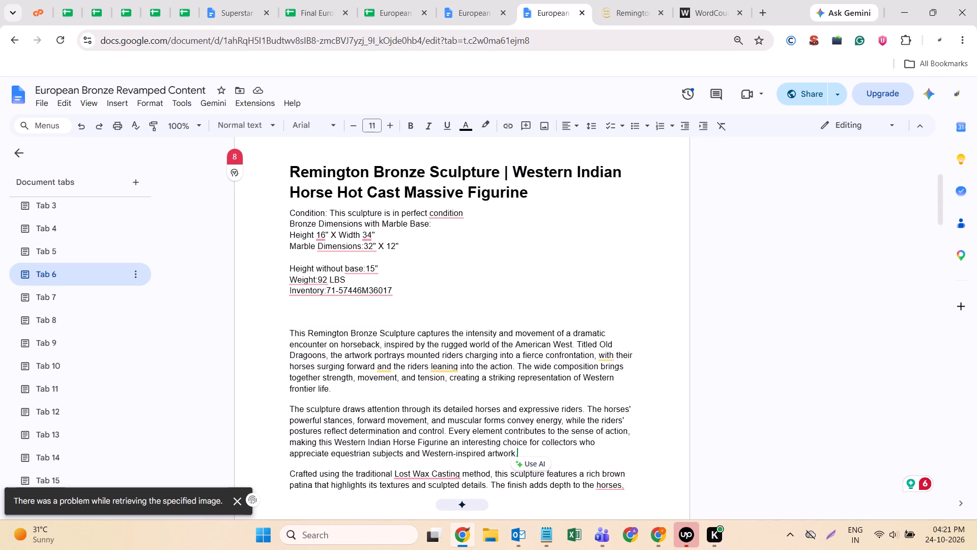
Review the keyword table and the Meta Title and Meta Description fields against the sculpture heading and specifications.
{"action": "scroll", "coordinate": [537, 391], "scroll_direction": "up", "scroll_amount": 1}
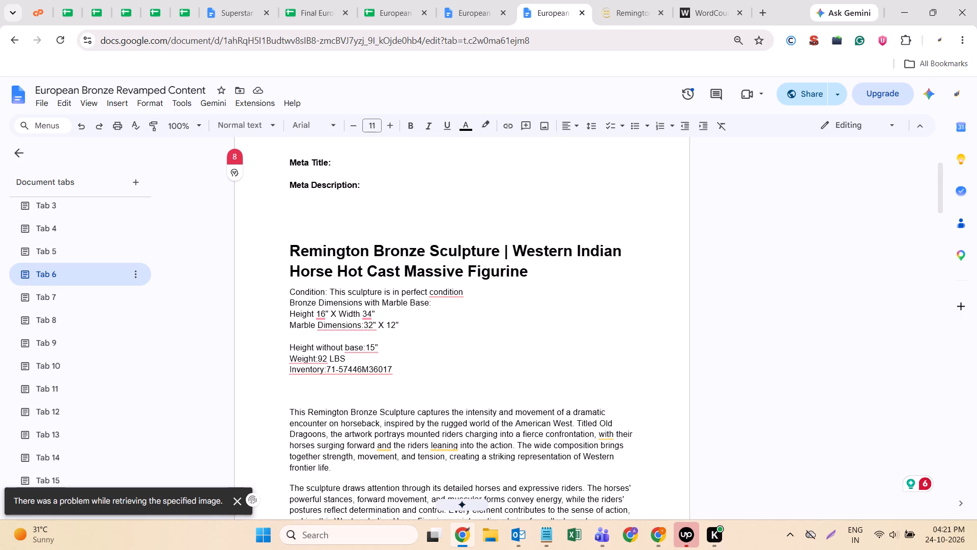
{"action": "scroll", "coordinate": [537, 391], "scroll_direction": "up", "scroll_amount": 6}
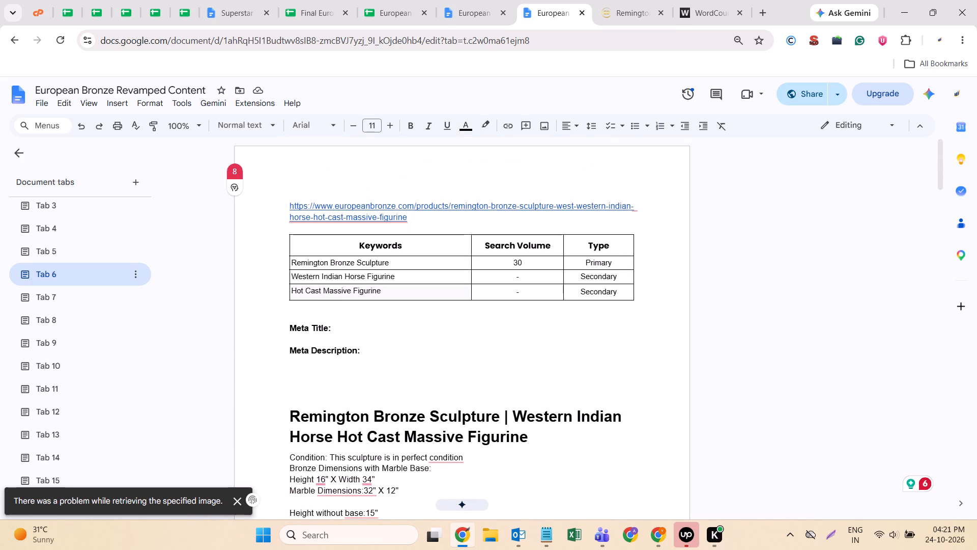
{"action": "scroll", "coordinate": [460, 383], "scroll_direction": "down", "scroll_amount": 1}
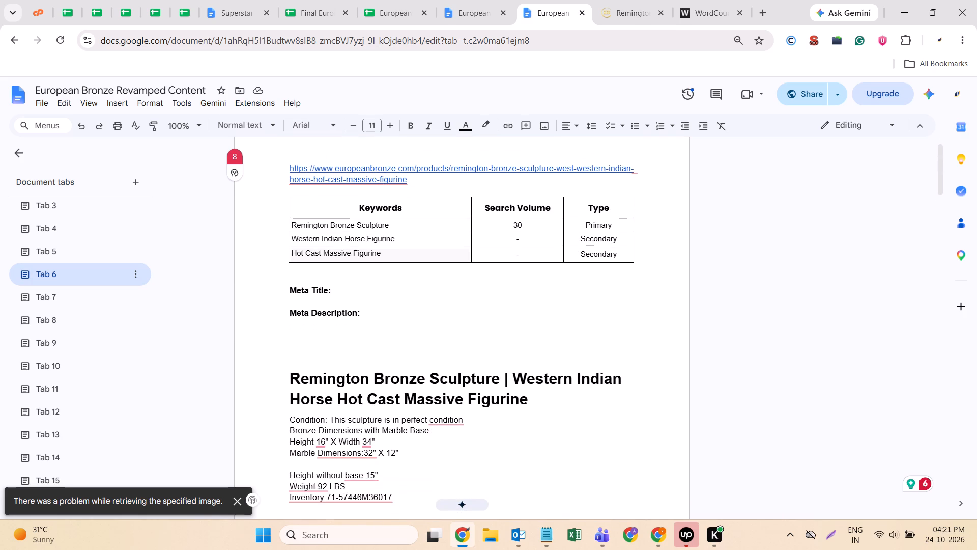
{"action": "scroll", "coordinate": [460, 383], "scroll_direction": "down", "scroll_amount": 1}
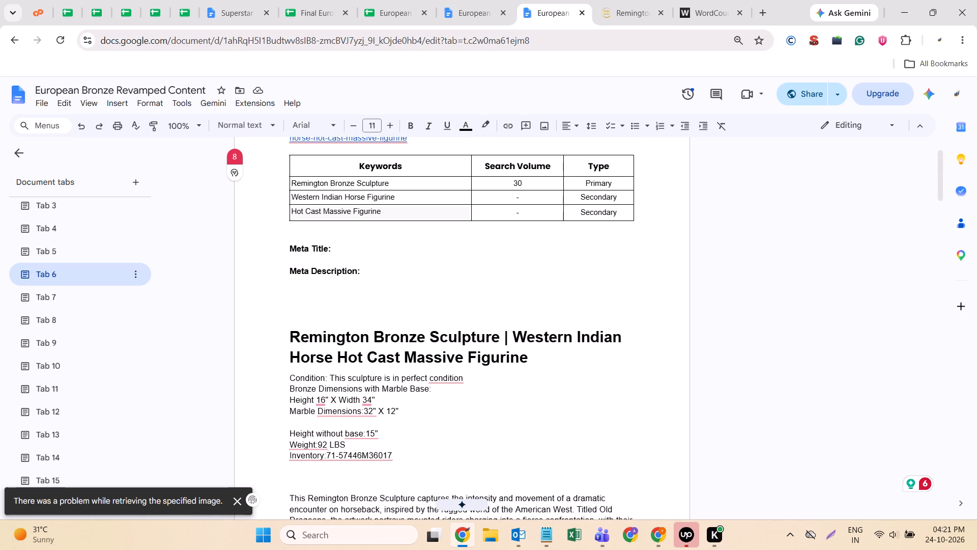
{"action": "scroll", "coordinate": [461, 392], "scroll_direction": "up", "scroll_amount": 4}
{"action": "scroll", "coordinate": [461, 392], "scroll_direction": "down", "scroll_amount": 1}
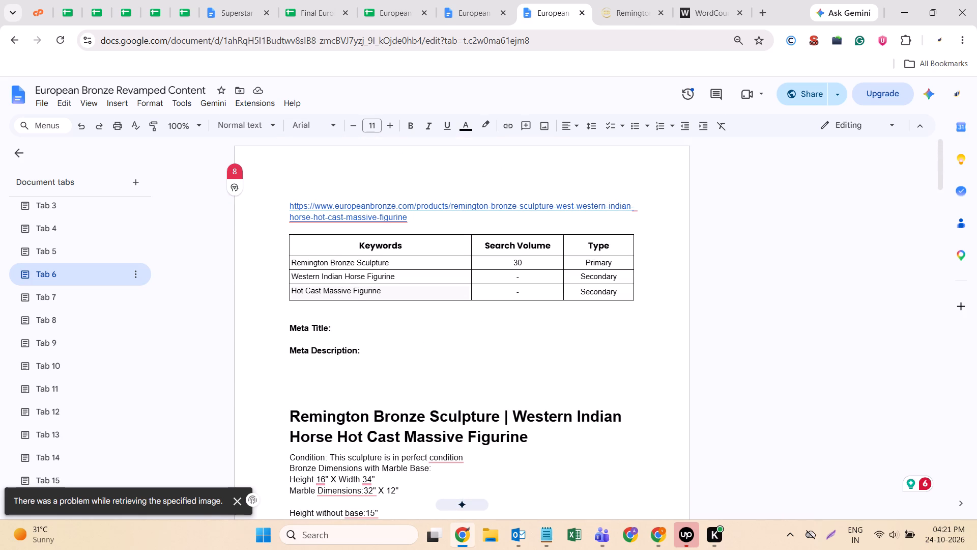
{"action": "scroll", "coordinate": [461, 392], "scroll_direction": "down", "scroll_amount": 2}
{"action": "scroll", "coordinate": [461, 392], "scroll_direction": "up", "scroll_amount": 8}
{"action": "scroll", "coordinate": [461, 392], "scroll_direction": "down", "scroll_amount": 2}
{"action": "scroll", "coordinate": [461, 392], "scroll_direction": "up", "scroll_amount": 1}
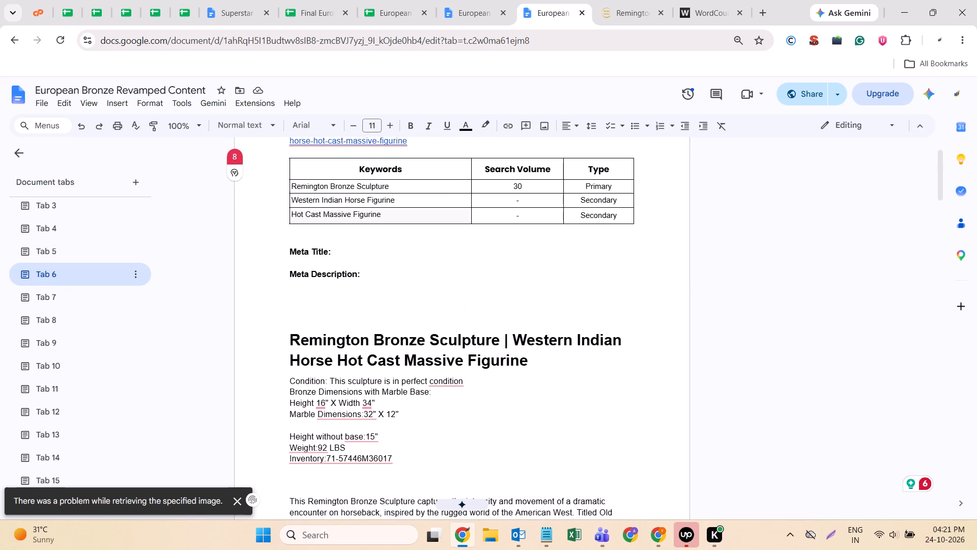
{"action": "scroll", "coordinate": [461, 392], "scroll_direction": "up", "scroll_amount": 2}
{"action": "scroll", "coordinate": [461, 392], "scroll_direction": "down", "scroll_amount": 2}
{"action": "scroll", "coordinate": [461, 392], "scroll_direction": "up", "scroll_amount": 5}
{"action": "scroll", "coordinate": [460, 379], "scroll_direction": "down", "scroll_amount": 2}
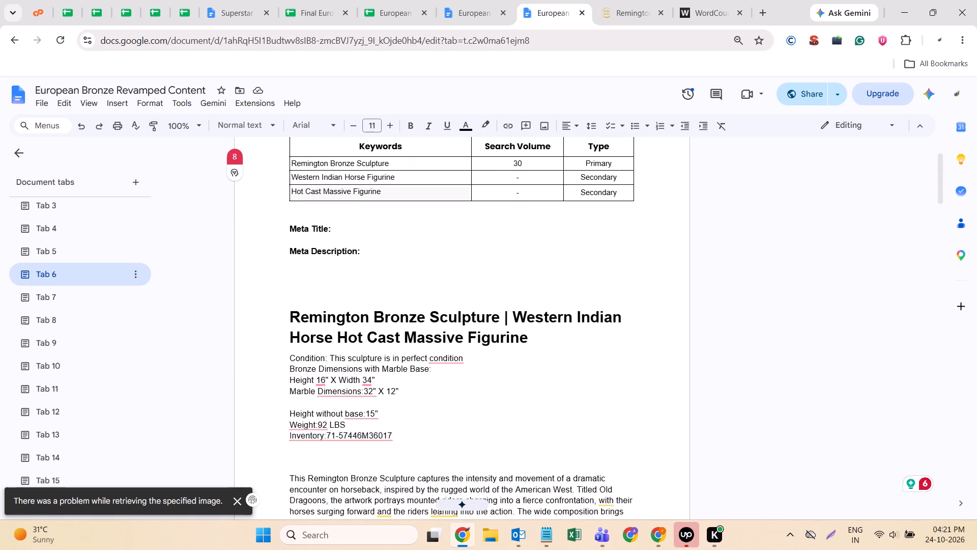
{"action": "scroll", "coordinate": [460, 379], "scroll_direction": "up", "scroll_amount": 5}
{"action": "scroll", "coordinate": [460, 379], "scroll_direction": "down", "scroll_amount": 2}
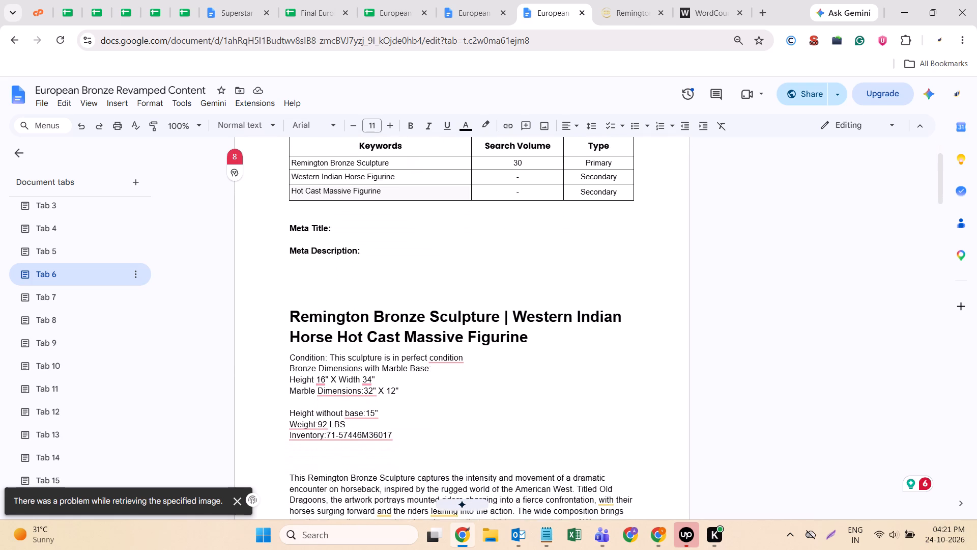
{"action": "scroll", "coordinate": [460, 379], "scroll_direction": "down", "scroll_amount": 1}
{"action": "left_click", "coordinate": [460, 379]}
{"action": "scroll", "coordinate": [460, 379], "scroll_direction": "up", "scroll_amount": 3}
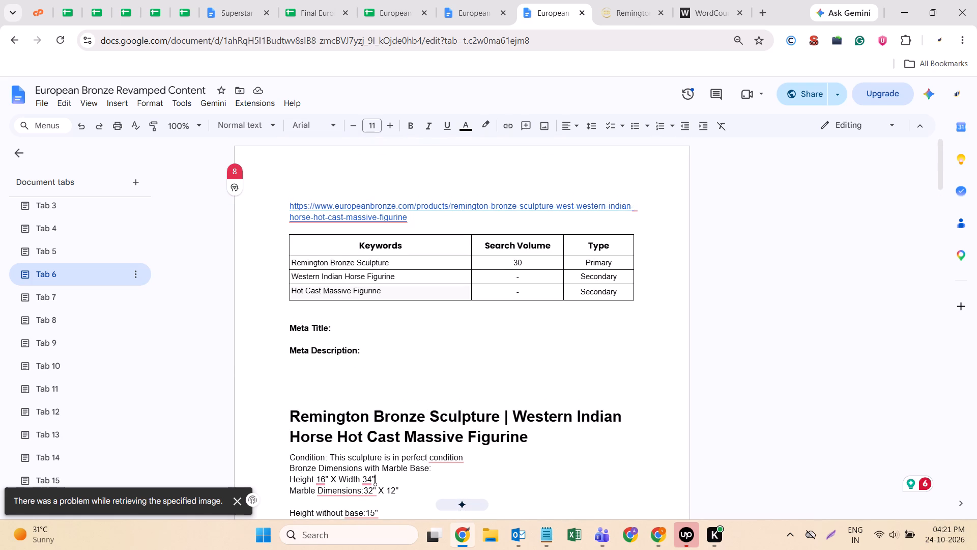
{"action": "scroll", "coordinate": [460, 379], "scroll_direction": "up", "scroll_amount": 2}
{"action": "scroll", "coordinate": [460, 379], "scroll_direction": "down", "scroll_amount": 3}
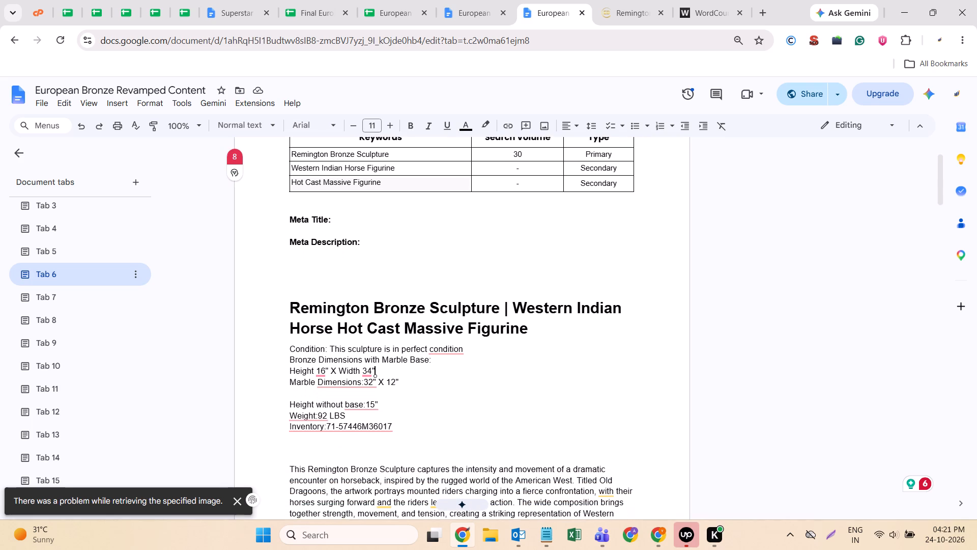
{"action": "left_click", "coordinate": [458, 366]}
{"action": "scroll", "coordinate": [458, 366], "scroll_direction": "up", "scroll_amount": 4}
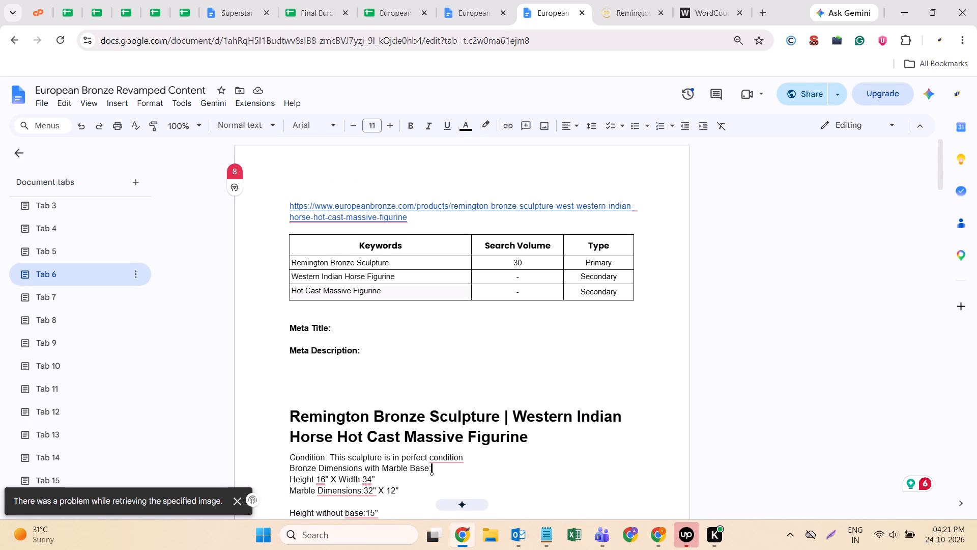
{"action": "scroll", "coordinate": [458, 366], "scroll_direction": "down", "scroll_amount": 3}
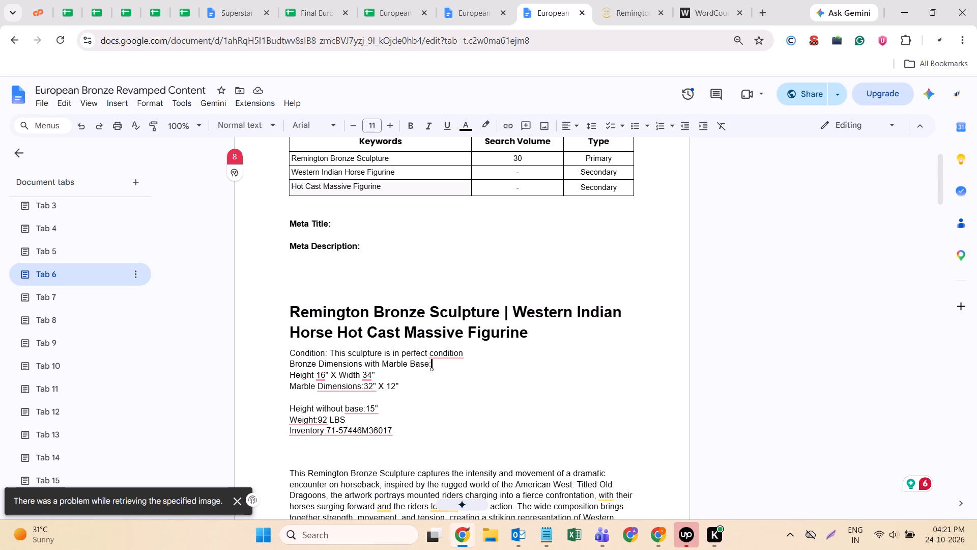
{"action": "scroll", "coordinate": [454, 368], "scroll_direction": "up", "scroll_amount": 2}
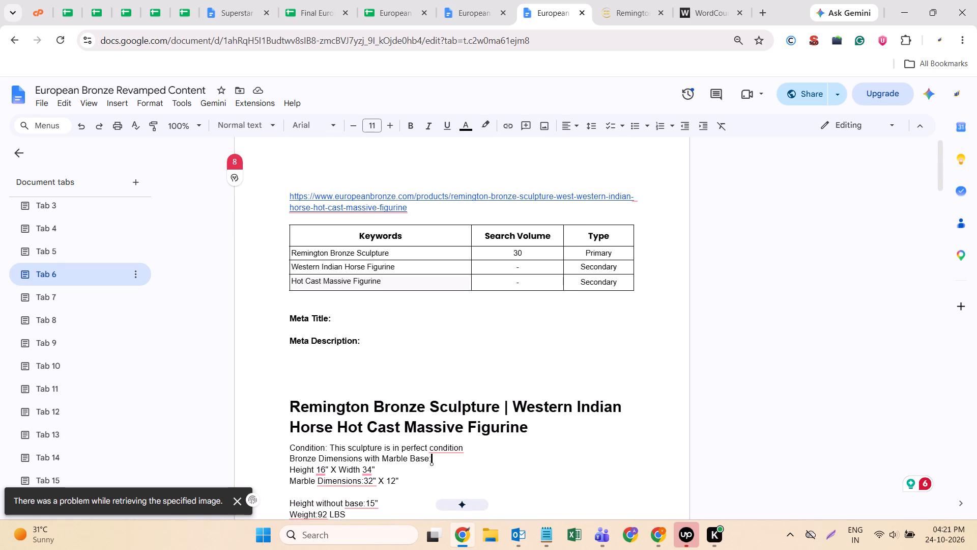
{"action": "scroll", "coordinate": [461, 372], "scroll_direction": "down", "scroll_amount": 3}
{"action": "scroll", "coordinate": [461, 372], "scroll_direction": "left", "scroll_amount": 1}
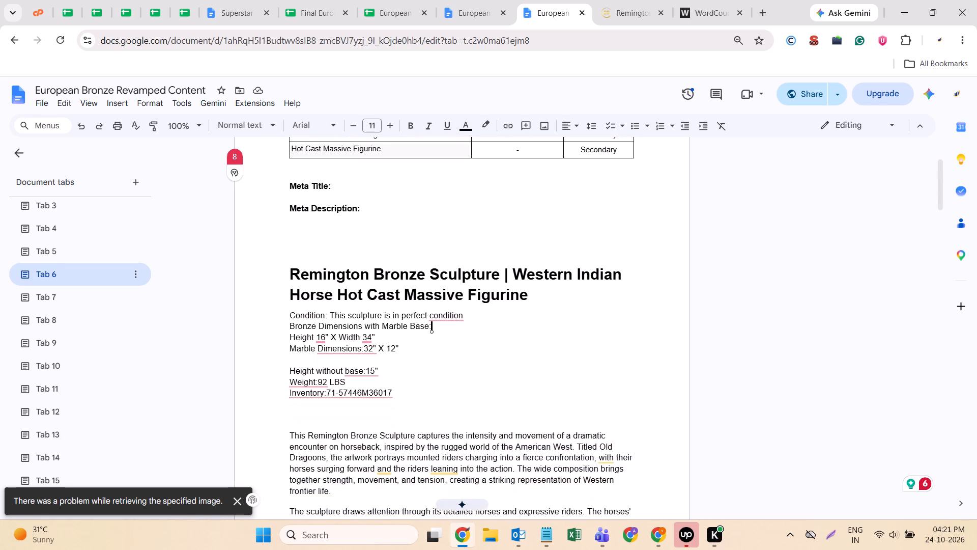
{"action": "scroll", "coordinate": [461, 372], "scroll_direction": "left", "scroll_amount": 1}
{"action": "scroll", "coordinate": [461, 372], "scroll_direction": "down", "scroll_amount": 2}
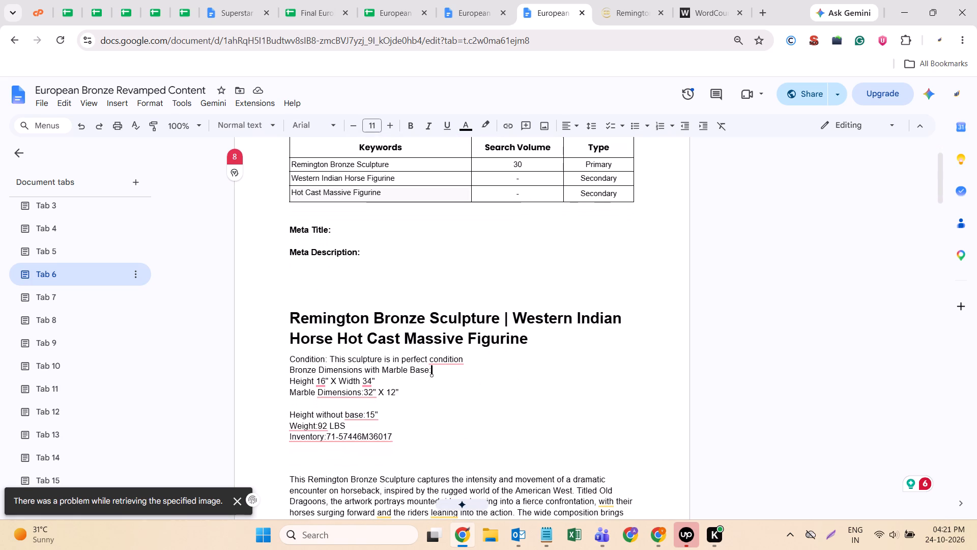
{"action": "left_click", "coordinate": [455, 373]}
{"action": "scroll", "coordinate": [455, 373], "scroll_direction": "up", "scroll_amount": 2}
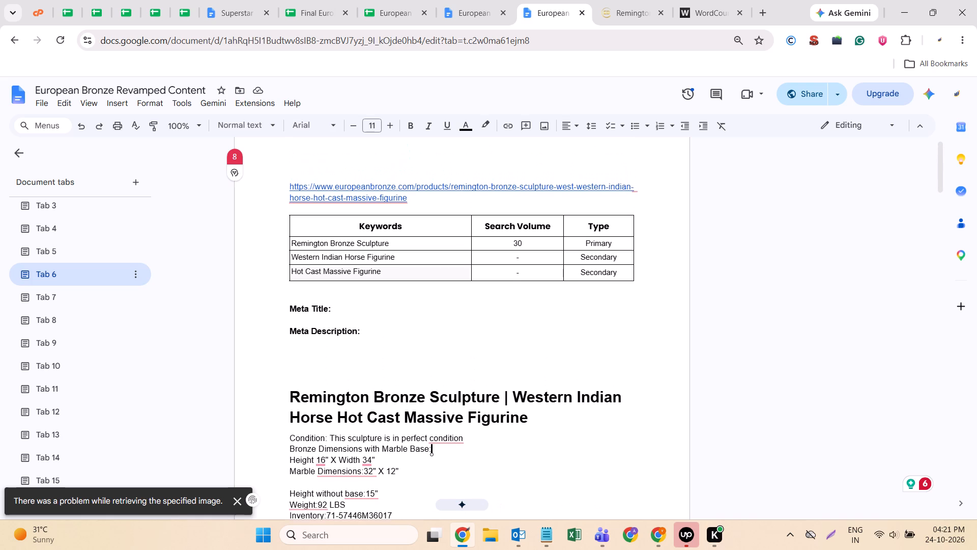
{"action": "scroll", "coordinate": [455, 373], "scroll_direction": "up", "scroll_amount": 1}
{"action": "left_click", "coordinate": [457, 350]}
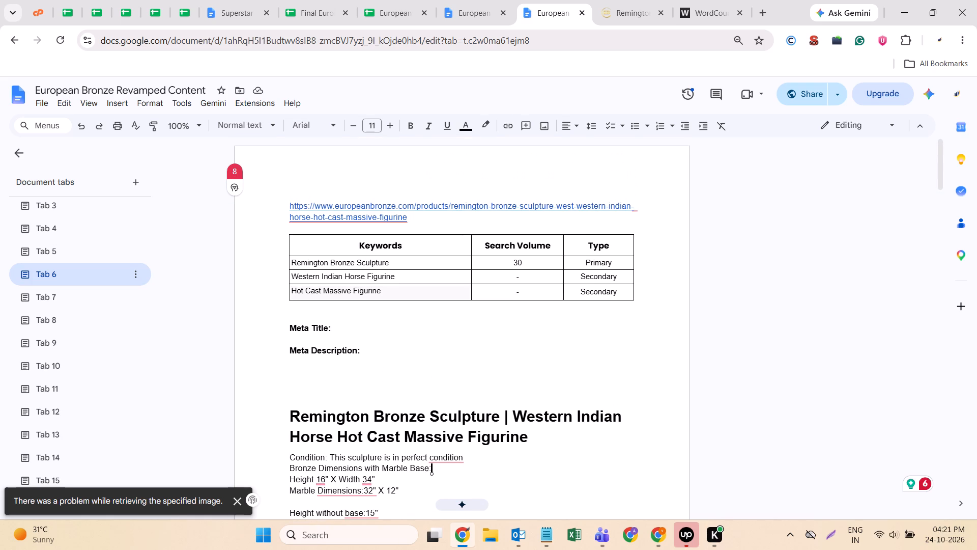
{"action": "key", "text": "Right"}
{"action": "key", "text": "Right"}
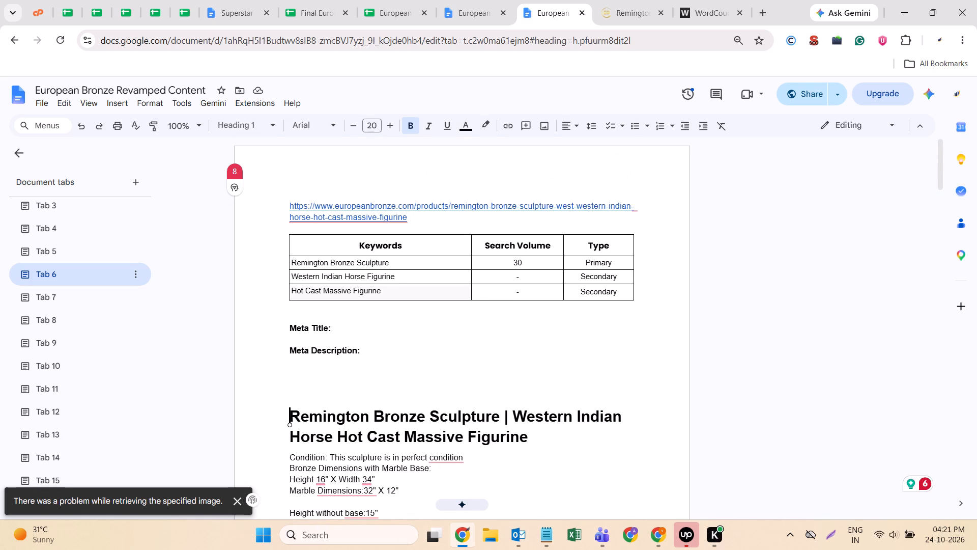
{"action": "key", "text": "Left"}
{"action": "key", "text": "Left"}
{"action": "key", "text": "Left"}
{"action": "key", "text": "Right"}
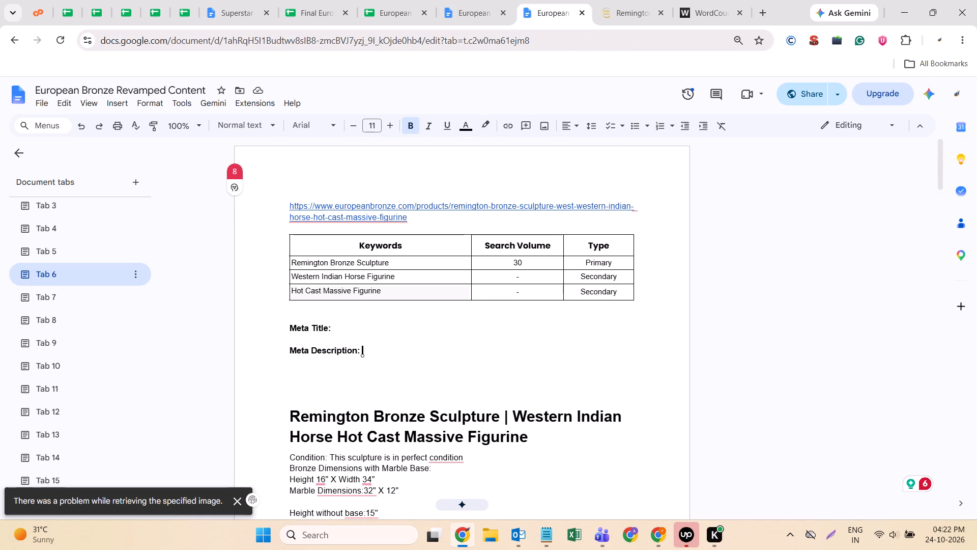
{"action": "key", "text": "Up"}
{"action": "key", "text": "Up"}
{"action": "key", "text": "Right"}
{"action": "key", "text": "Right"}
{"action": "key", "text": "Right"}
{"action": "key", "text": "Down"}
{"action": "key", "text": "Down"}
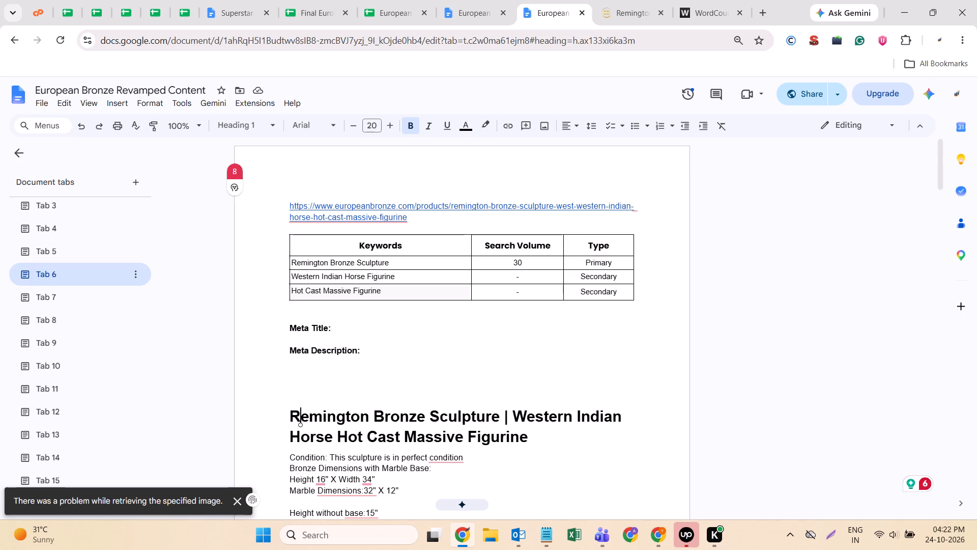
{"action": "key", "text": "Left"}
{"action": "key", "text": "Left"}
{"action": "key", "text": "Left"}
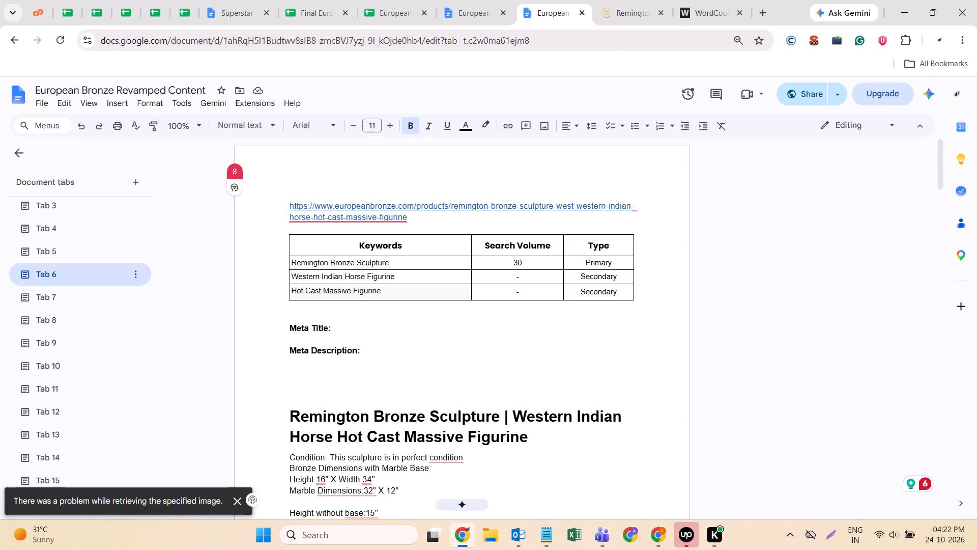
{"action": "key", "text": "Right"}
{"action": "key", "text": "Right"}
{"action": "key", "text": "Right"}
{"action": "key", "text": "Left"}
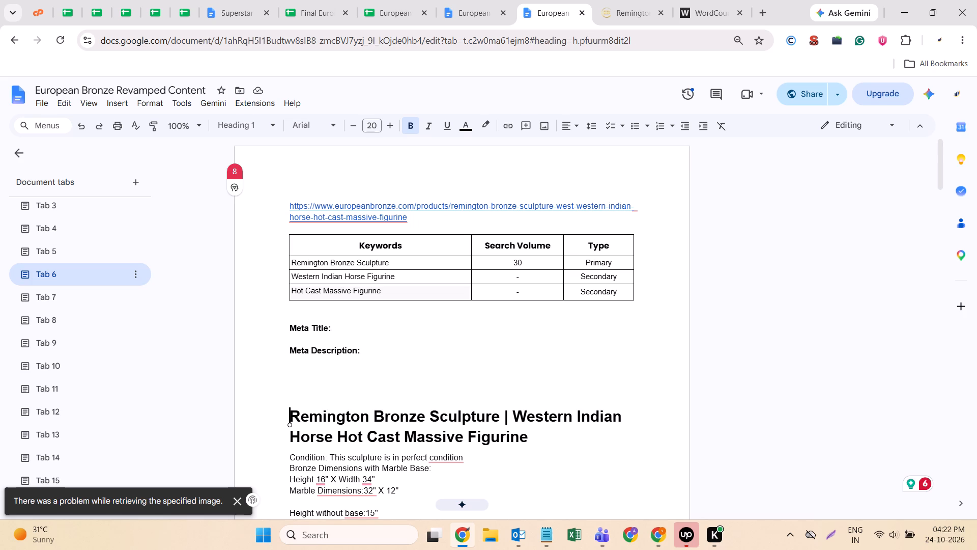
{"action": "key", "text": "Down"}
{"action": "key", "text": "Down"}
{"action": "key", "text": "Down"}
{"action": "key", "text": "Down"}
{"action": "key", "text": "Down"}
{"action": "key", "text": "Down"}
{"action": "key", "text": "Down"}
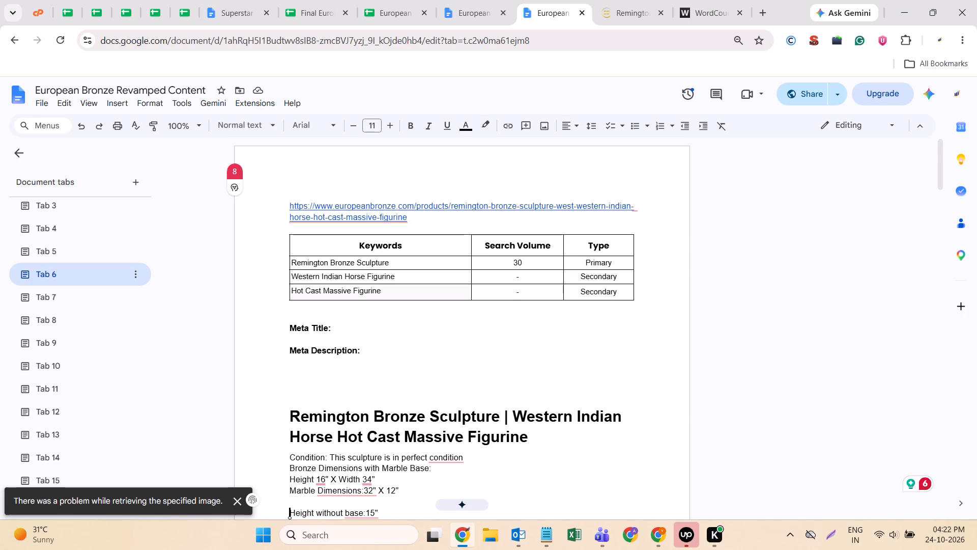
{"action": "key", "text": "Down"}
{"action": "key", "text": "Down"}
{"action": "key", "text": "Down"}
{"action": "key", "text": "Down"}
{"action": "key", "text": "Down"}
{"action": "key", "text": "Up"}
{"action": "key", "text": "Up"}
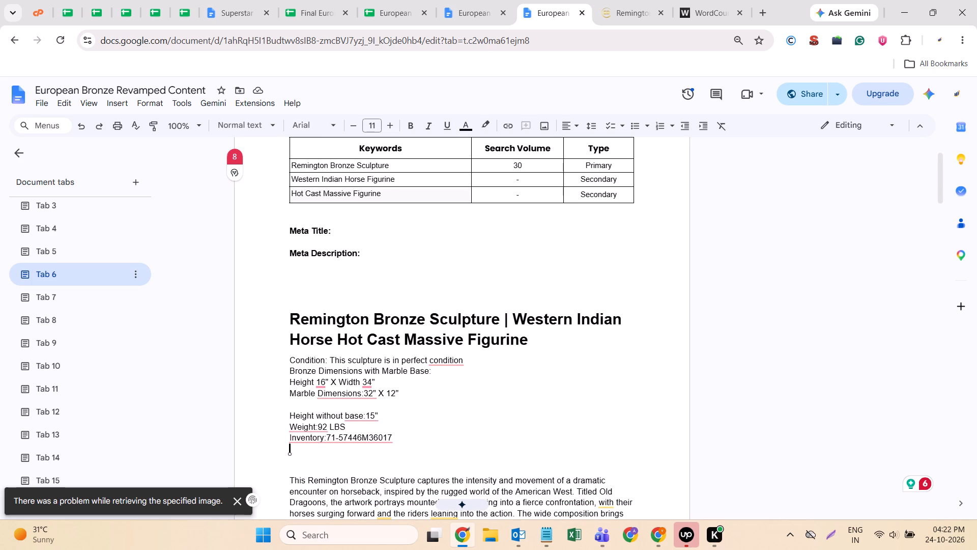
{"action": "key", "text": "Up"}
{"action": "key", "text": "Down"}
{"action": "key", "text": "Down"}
Remove one of the blank lines between the Inventory line and the opening description paragraph.
{"action": "left_click", "coordinate": [462, 393]}
{"action": "key", "text": "Right"}
{"action": "key", "text": "Down"}
{"action": "key", "text": "Down"}
{"action": "key", "text": "Down"}
{"action": "key", "text": "Down"}
{"action": "key", "text": "Down"}
{"action": "key", "text": "Down"}
{"action": "key", "text": "Up"}
{"action": "key", "text": "Up"}
{"action": "key", "text": "Down"}
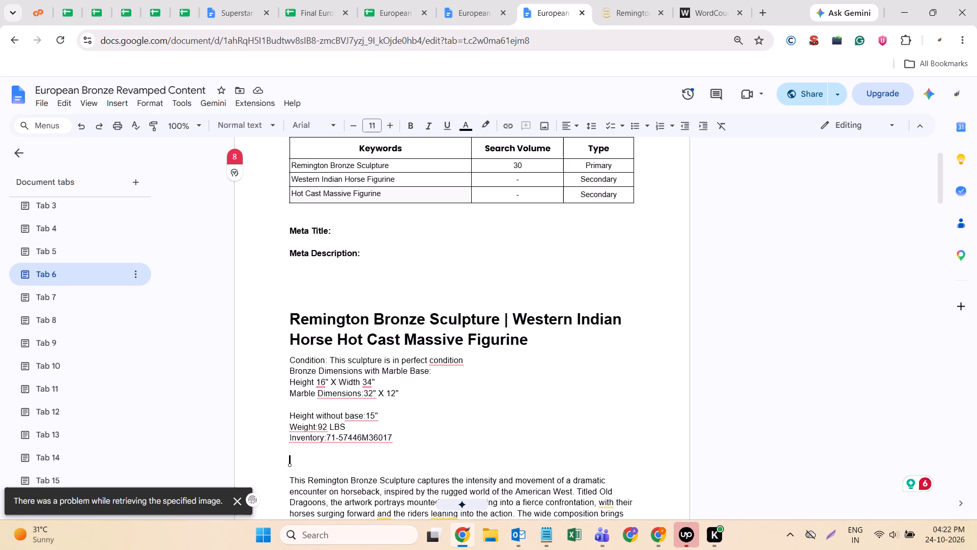
{"action": "key", "text": "BackSpace"}
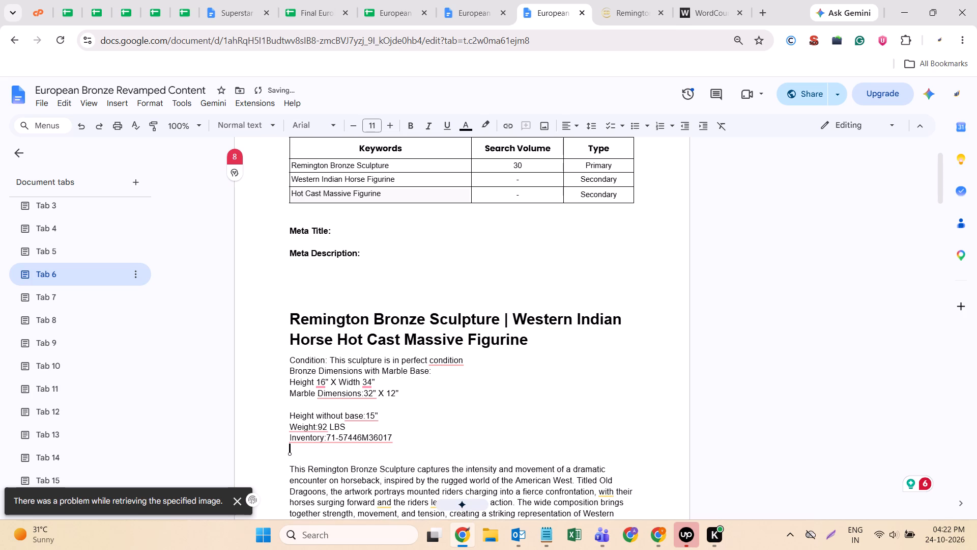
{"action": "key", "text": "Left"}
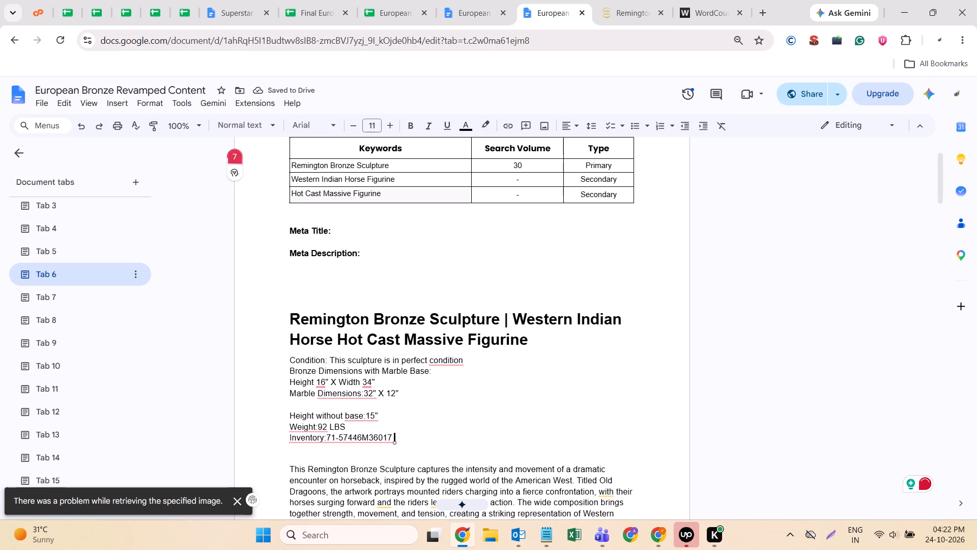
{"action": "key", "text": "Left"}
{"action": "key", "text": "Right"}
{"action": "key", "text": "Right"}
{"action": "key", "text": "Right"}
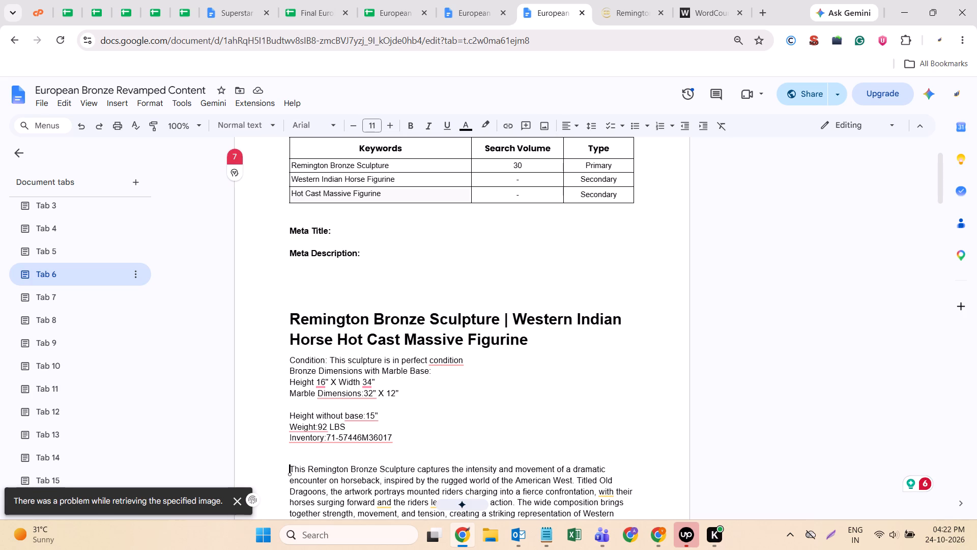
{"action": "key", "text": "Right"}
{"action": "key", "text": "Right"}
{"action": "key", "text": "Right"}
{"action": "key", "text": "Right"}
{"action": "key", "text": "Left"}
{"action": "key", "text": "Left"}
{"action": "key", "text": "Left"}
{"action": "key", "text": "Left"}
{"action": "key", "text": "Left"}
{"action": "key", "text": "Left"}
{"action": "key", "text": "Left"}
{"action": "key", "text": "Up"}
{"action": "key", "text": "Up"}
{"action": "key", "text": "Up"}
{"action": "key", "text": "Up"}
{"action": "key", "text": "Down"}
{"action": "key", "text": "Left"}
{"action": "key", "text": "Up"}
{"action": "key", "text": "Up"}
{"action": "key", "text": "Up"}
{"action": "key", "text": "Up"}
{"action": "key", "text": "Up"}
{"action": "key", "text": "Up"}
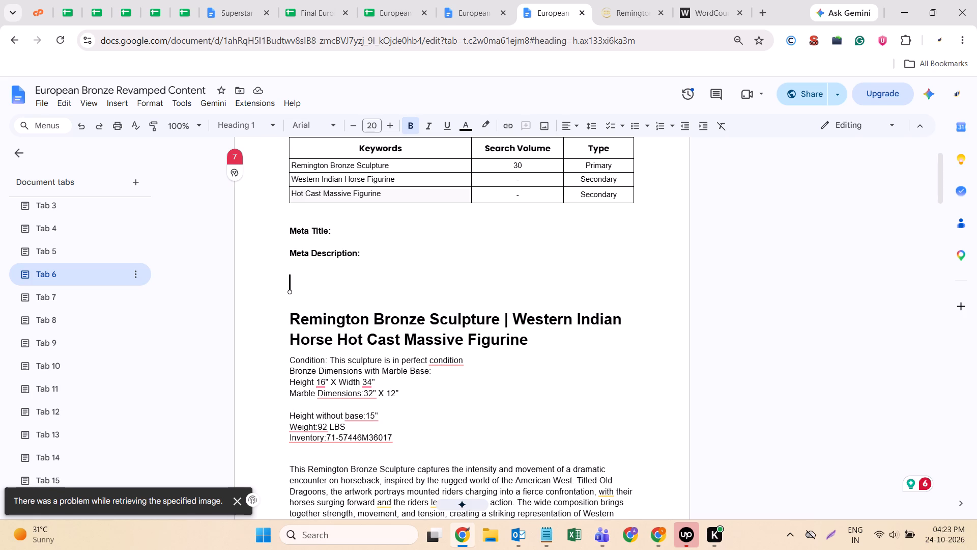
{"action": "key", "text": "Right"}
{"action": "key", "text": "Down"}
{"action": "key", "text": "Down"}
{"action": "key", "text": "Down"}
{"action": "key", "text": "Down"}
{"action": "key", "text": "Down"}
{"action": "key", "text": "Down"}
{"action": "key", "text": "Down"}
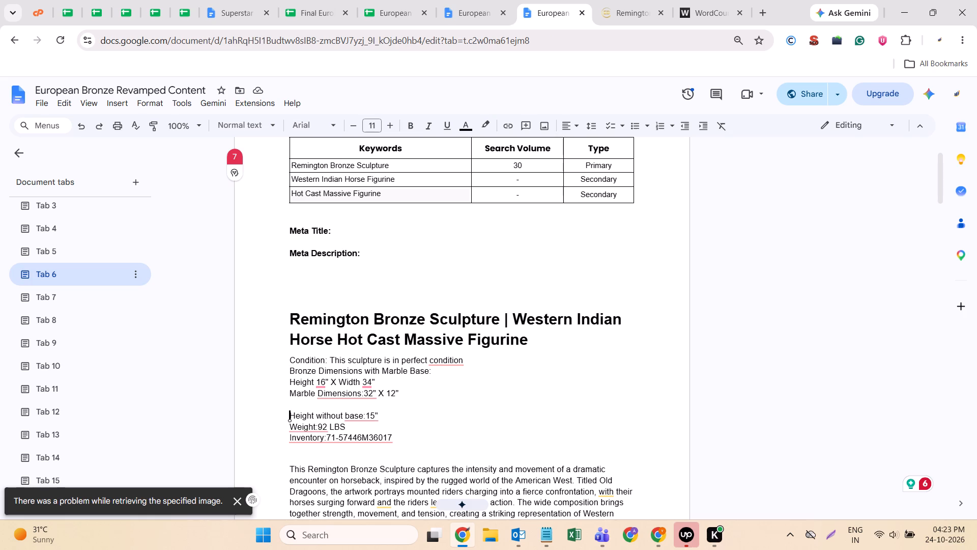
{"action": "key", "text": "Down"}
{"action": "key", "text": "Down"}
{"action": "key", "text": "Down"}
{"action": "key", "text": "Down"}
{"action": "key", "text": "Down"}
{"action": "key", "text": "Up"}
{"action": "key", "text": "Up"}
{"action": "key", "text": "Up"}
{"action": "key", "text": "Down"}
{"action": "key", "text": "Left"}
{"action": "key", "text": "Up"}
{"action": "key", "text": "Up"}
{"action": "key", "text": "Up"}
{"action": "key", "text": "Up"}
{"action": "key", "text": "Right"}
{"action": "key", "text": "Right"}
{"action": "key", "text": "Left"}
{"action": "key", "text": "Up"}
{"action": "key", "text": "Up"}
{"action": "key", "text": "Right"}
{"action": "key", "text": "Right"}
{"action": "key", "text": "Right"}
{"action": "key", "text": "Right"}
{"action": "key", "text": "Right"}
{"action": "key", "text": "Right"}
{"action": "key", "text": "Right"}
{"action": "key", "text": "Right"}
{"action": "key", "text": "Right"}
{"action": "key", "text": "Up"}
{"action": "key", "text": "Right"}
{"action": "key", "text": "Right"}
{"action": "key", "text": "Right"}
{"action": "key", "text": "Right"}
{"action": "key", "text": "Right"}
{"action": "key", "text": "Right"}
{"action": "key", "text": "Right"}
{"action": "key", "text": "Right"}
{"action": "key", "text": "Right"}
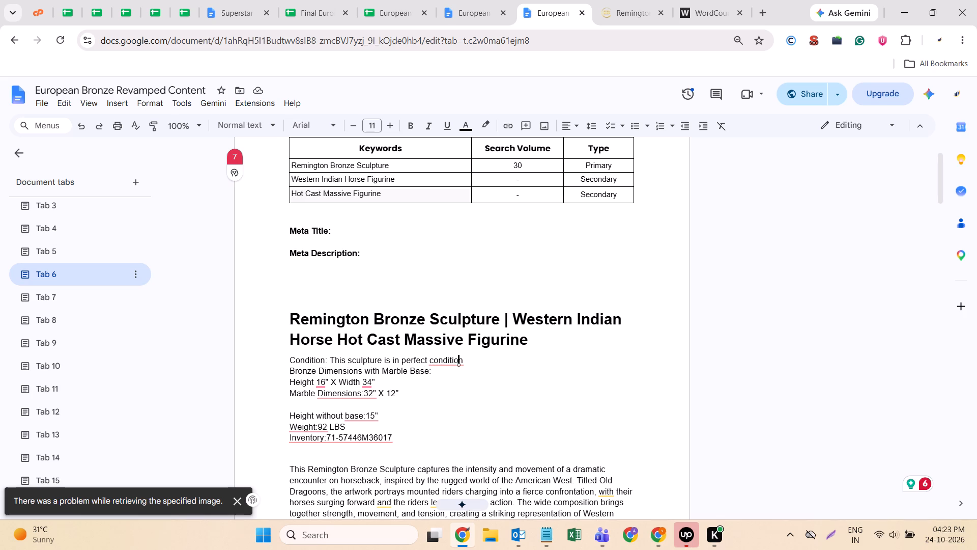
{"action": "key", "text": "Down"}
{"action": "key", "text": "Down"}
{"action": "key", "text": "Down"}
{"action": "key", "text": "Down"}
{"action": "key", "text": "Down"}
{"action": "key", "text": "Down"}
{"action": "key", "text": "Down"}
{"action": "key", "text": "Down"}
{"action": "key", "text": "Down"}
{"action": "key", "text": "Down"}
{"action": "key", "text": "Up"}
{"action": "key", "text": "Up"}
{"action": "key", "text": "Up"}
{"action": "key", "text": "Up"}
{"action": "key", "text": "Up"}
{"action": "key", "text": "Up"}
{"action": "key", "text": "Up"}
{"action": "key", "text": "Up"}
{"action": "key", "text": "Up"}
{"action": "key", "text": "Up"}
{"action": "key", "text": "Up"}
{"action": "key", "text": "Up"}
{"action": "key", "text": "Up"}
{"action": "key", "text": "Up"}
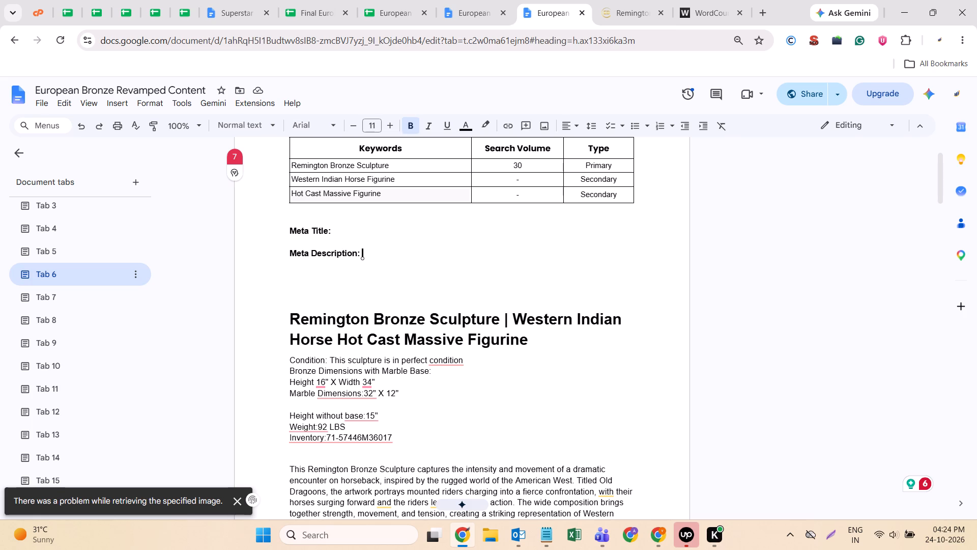
Review the product link, keyword table, meta fields and specification lines at the start of Tab 6.
{"action": "key", "text": "Up"}
{"action": "key", "text": "Up"}
{"action": "key", "text": "Up"}
{"action": "key", "text": "Up"}
{"action": "key", "text": "Up"}
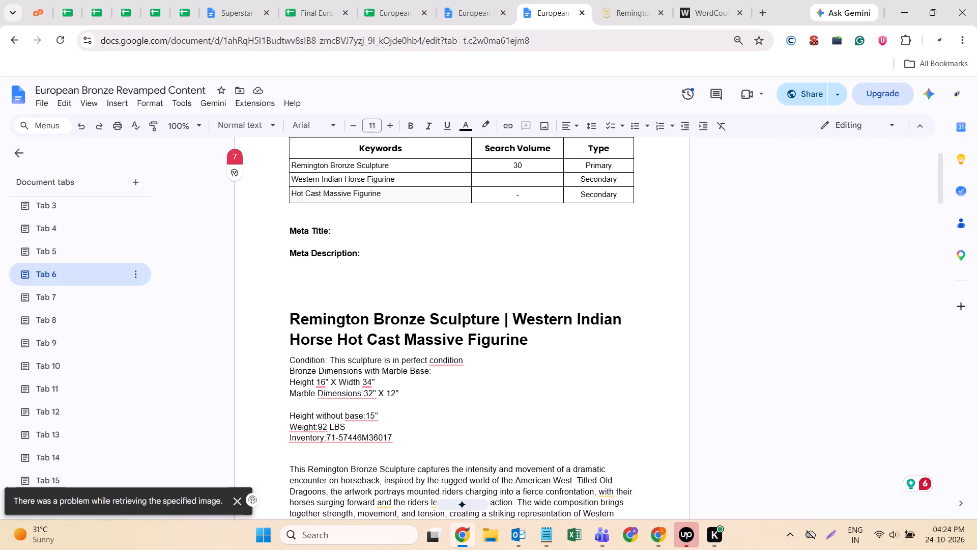
{"action": "key", "text": "Up"}
{"action": "key", "text": "Up"}
{"action": "key", "text": "Up"}
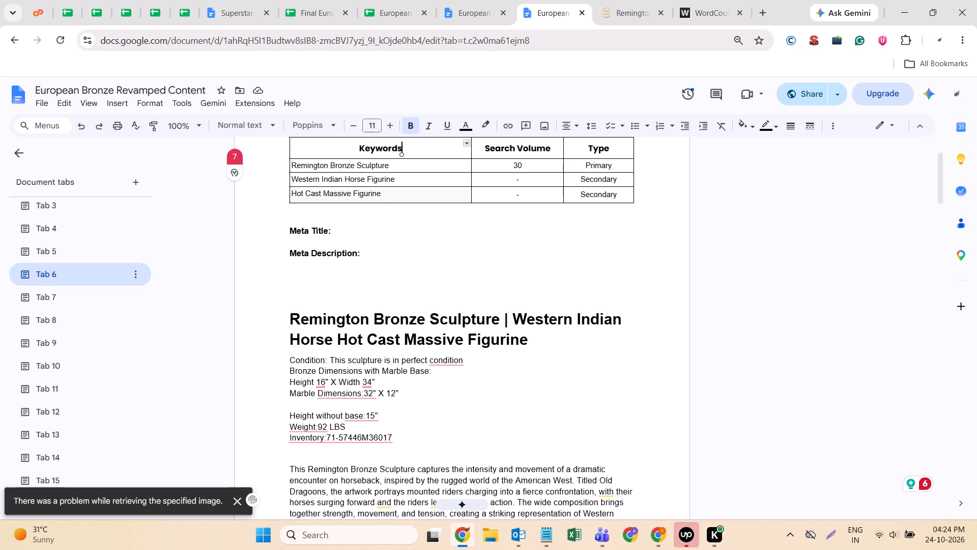
{"action": "key", "text": "Up"}
{"action": "key", "text": "Down"}
{"action": "key", "text": "Down"}
{"action": "key", "text": "Down"}
{"action": "key", "text": "Down"}
{"action": "key", "text": "Down"}
{"action": "key", "text": "Down"}
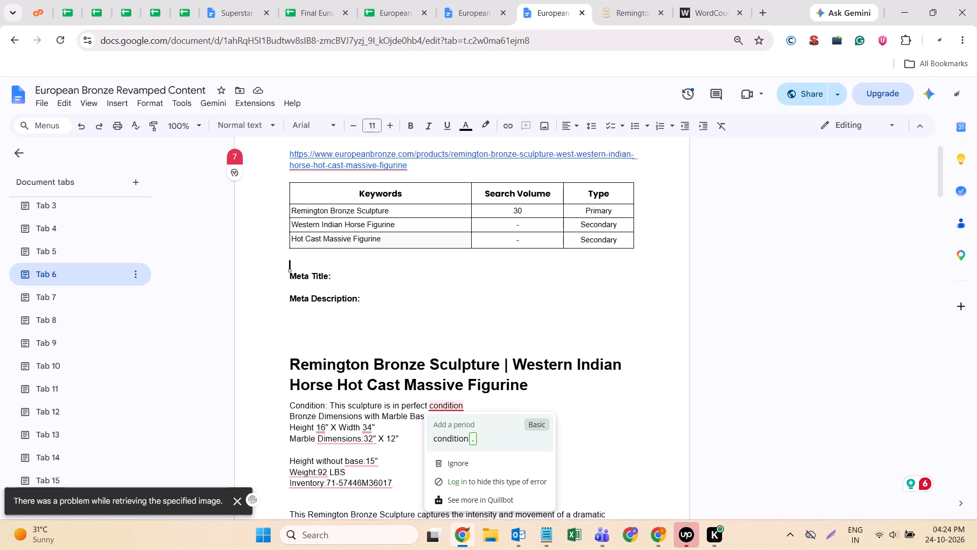
{"action": "key", "text": "Down"}
{"action": "key", "text": "Down"}
{"action": "key", "text": "Down"}
{"action": "key", "text": "Down"}
{"action": "key", "text": "Down"}
{"action": "key", "text": "Down"}
{"action": "key", "text": "Down"}
{"action": "key", "text": "Down"}
{"action": "key", "text": "Down"}
{"action": "key", "text": "Down"}
{"action": "key", "text": "Down"}
{"action": "key", "text": "Down"}
{"action": "key", "text": "Down"}
{"action": "key", "text": "Down"}
{"action": "key", "text": "Down"}
Check the spacing after the Inventory line and go over the opening description paragraphs.
{"action": "scroll", "coordinate": [456, 409], "scroll_direction": "down", "scroll_amount": 2}
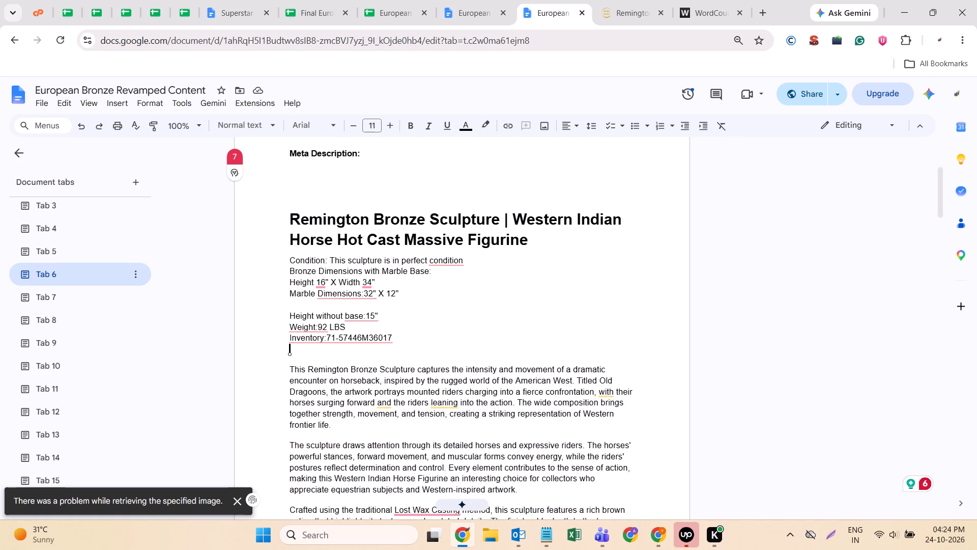
{"action": "left_click", "coordinate": [365, 354]}
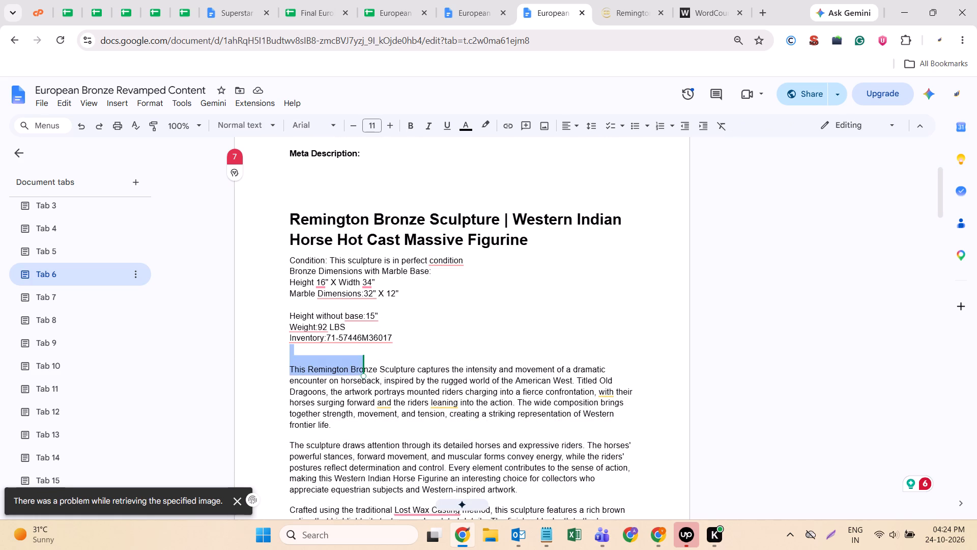
{"action": "key", "text": "Left"}
{"action": "key", "text": "Left"}
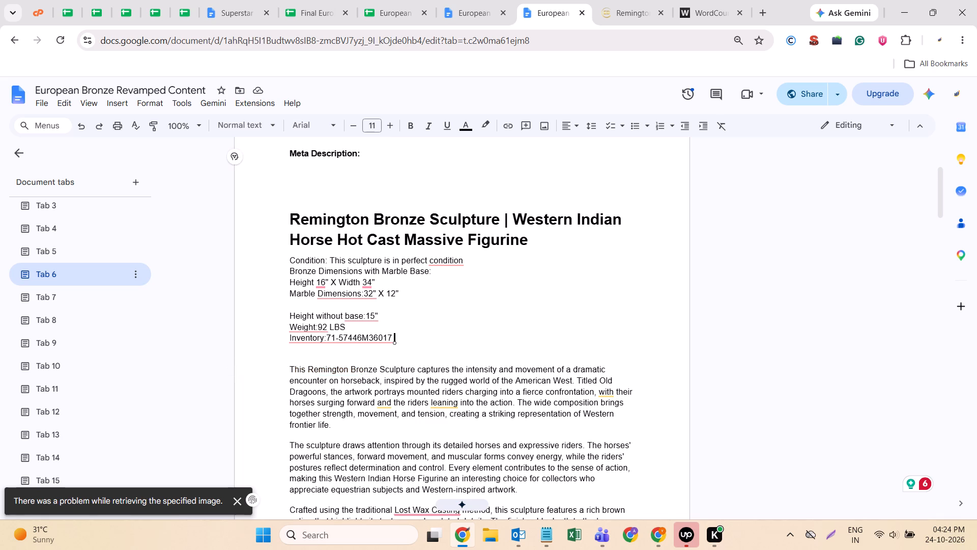
{"action": "key", "text": "Left"}
{"action": "key", "text": "Right"}
{"action": "key", "text": "Right"}
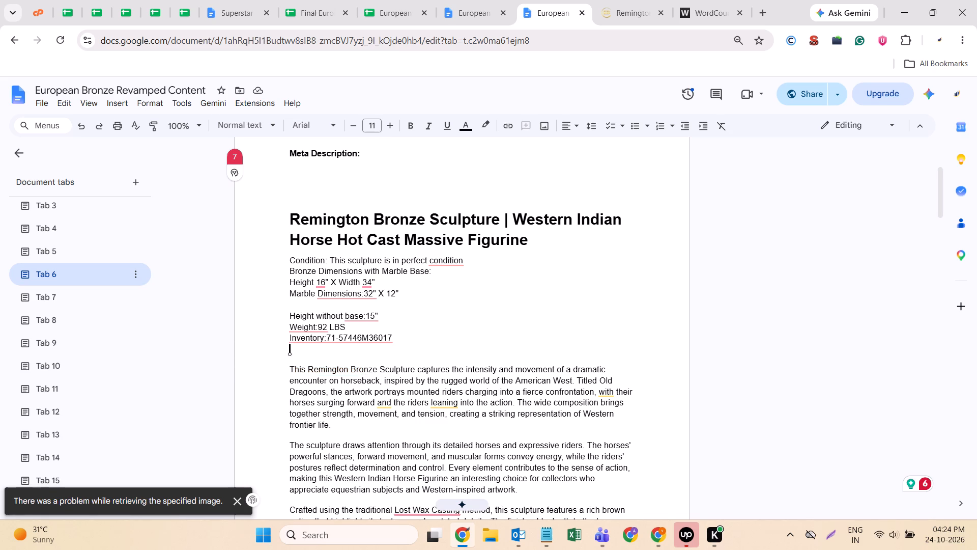
{"action": "key", "text": "Right"}
{"action": "key", "text": "Down"}
{"action": "key", "text": "Down"}
{"action": "key", "text": "Down"}
{"action": "key", "text": "Down"}
{"action": "key", "text": "Down"}
{"action": "key", "text": "Down"}
{"action": "key", "text": "Down"}
{"action": "key", "text": "Down"}
{"action": "key", "text": "Down"}
{"action": "key", "text": "Down"}
{"action": "key", "text": "Down"}
Delete the description paragraph beginning "Whether displayed in a Western-themed home" just above the Features heading.
{"action": "scroll", "coordinate": [372, 358], "scroll_direction": "down", "scroll_amount": 6}
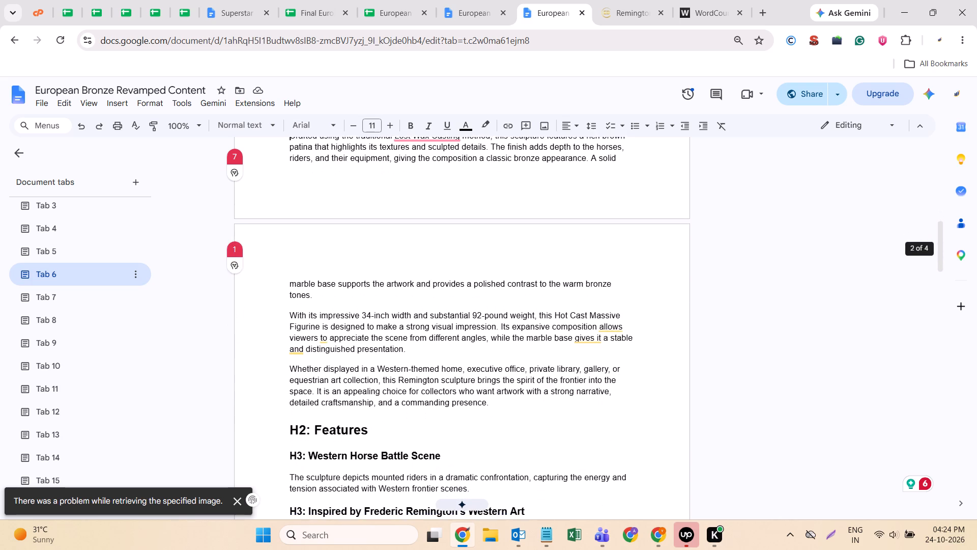
{"action": "scroll", "coordinate": [372, 358], "scroll_direction": "down", "scroll_amount": 1}
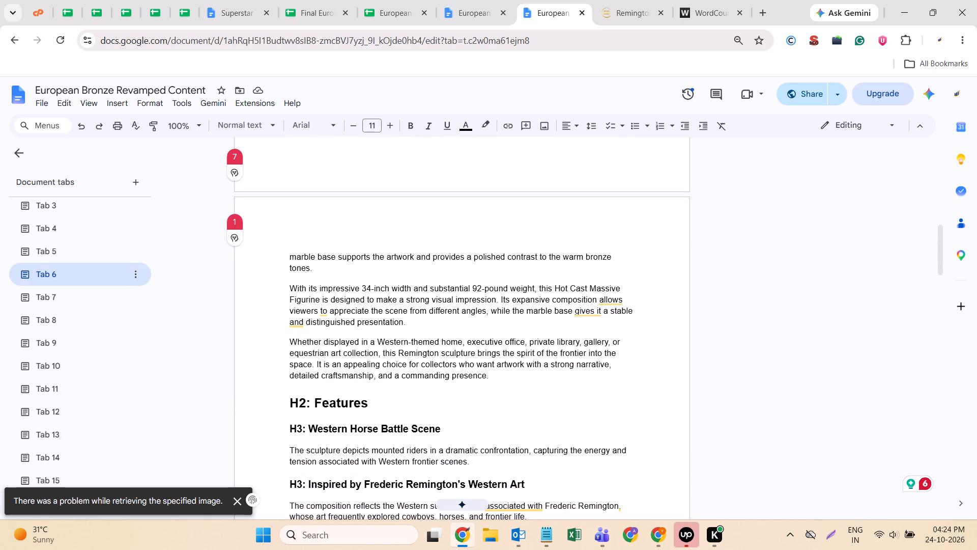
{"action": "triple_click", "coordinate": [380, 365]}
{"action": "key", "text": "BackSpace"}
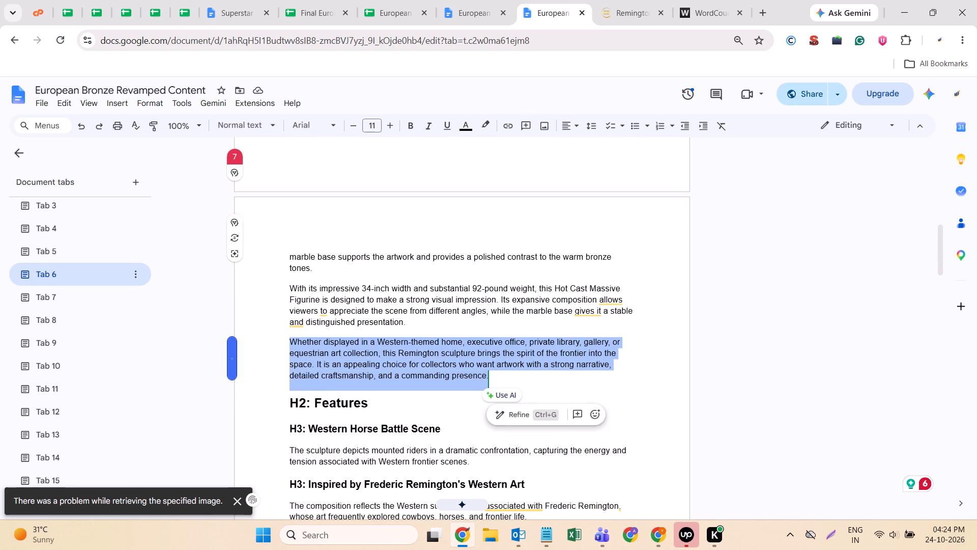
{"action": "key", "text": "BackSpace"}
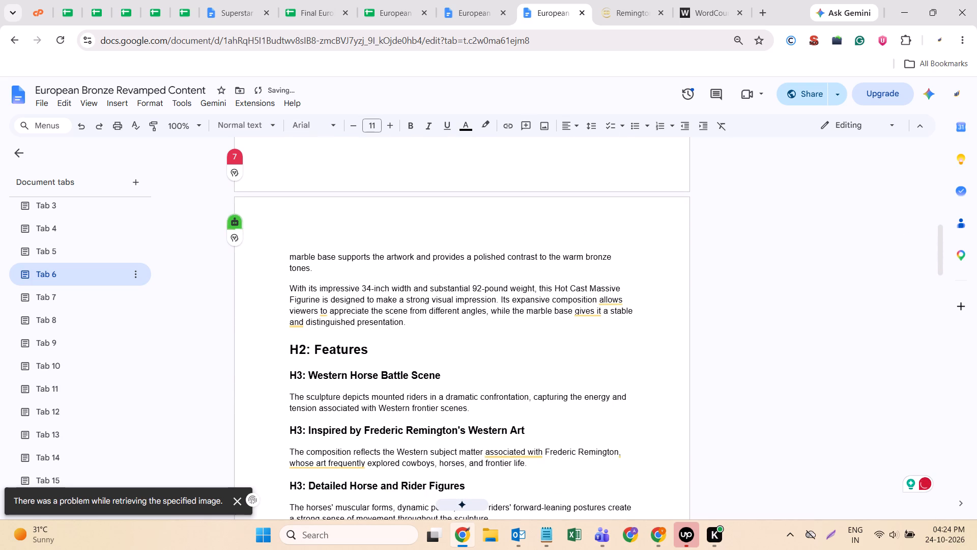
Review the first Features entries and the remaining description paragraphs, going back up to the sculpture heading.
{"action": "scroll", "coordinate": [371, 365], "scroll_direction": "down", "scroll_amount": 1}
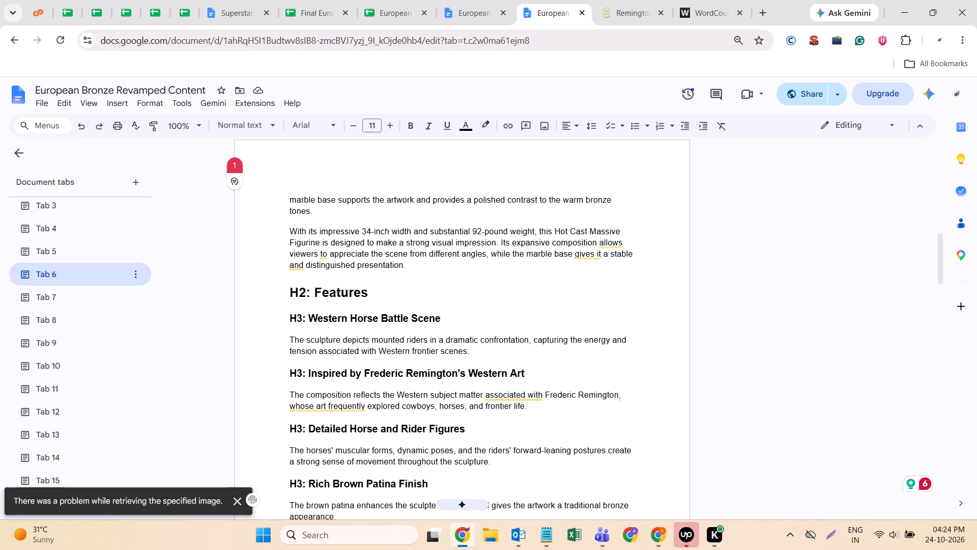
{"action": "scroll", "coordinate": [516, 339], "scroll_direction": "down", "scroll_amount": 1}
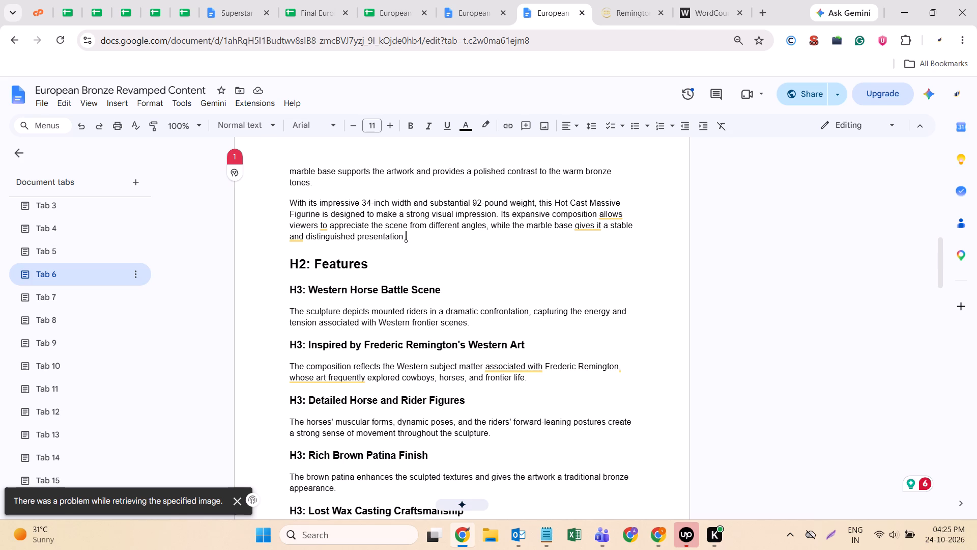
{"action": "key", "text": "Down"}
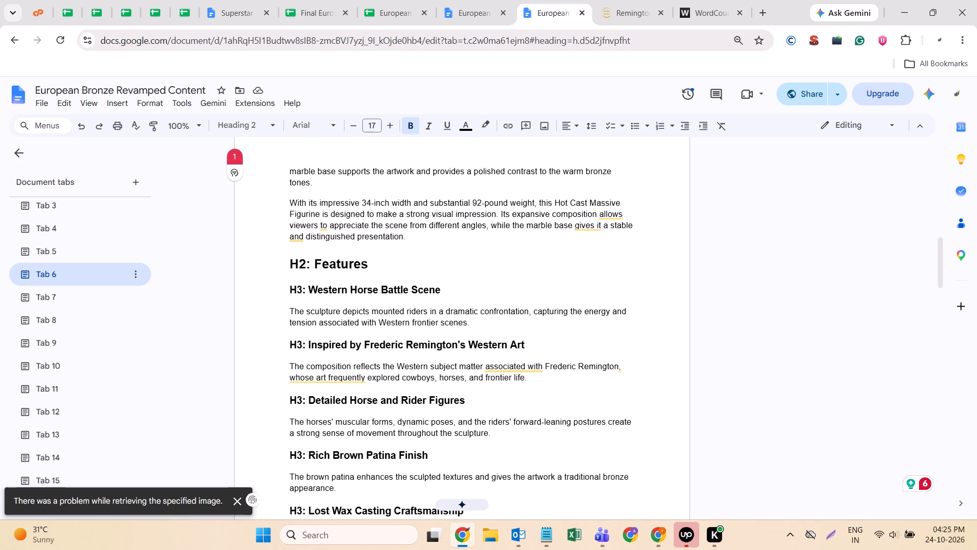
{"action": "key", "text": "Up"}
{"action": "key", "text": "Up"}
{"action": "key", "text": "Up"}
{"action": "key", "text": "Up"}
{"action": "key", "text": "Up"}
{"action": "key", "text": "Up"}
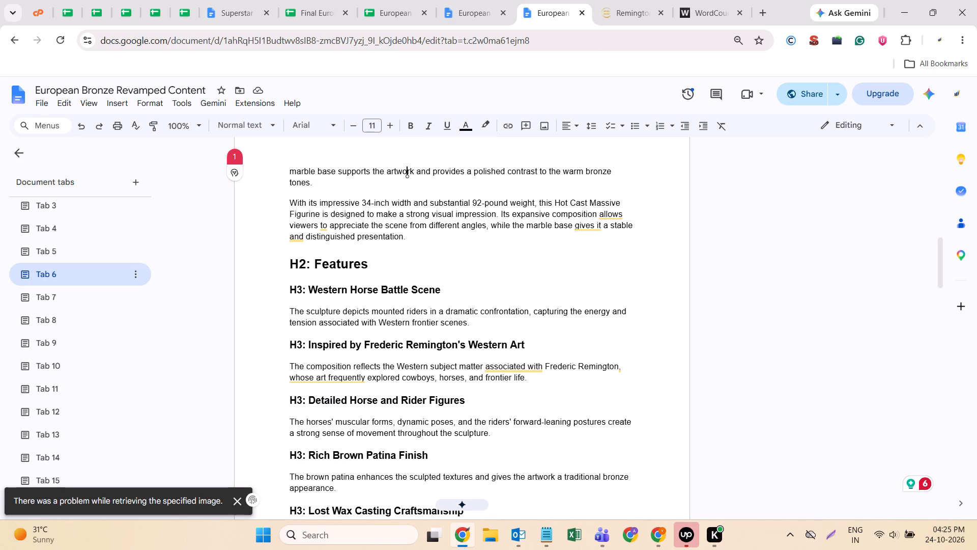
{"action": "key", "text": "Down"}
{"action": "key", "text": "Down"}
{"action": "key", "text": "Up"}
{"action": "key", "text": "Left"}
{"action": "key", "text": "Left"}
{"action": "key", "text": "Left"}
{"action": "key", "text": "Left"}
{"action": "key", "text": "Left"}
{"action": "key", "text": "Left"}
{"action": "key", "text": "Left"}
{"action": "key", "text": "Left"}
{"action": "key", "text": "Right"}
{"action": "key", "text": "Up"}
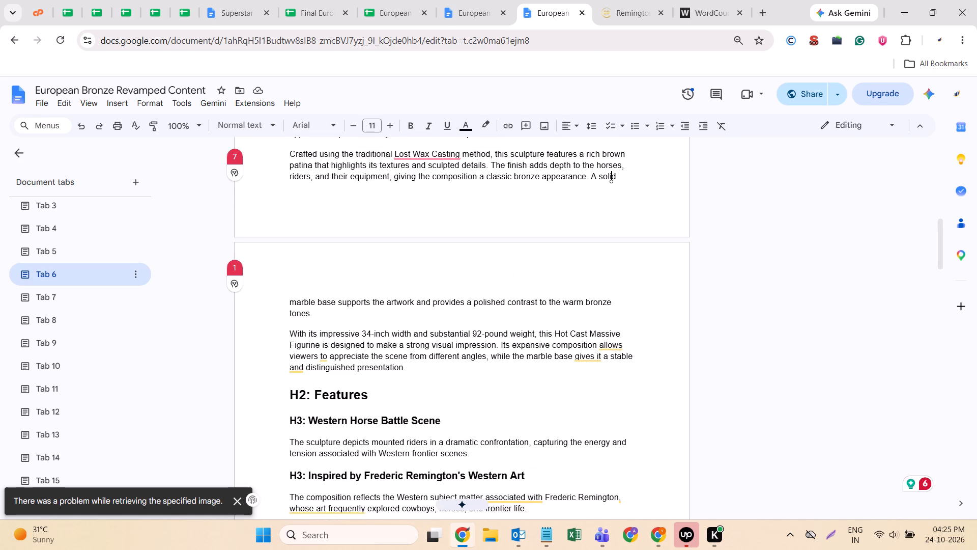
{"action": "key", "text": "Up"}
{"action": "key", "text": "Up"}
{"action": "scroll", "coordinate": [522, 299], "scroll_direction": "up", "scroll_amount": 1}
{"action": "scroll", "coordinate": [561, 190], "scroll_direction": "up", "scroll_amount": 1}
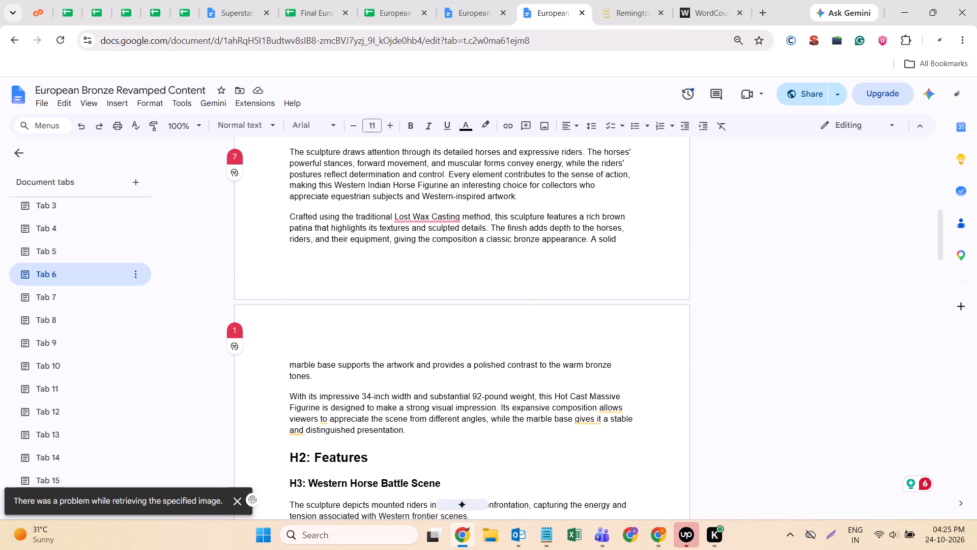
{"action": "scroll", "coordinate": [561, 190], "scroll_direction": "up", "scroll_amount": 3}
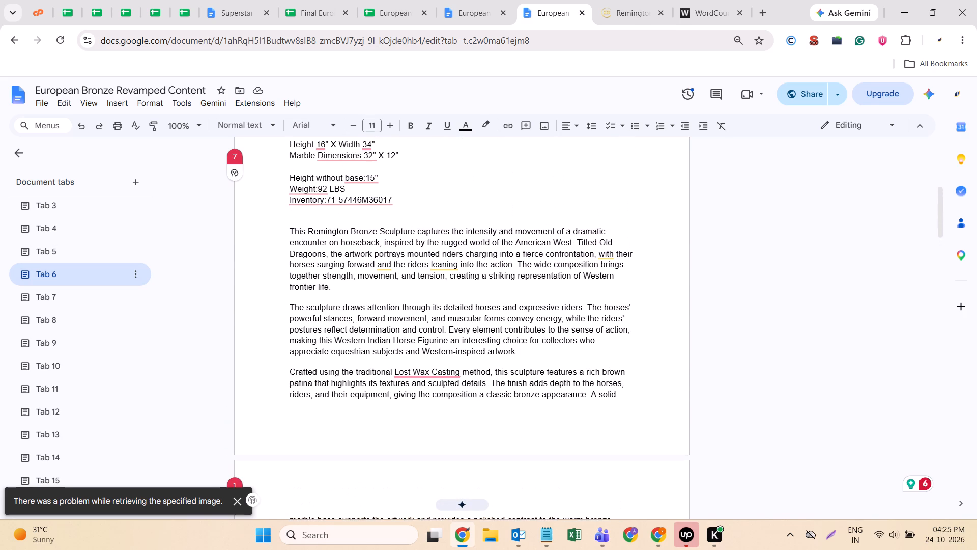
{"action": "scroll", "coordinate": [561, 190], "scroll_direction": "up", "scroll_amount": 3}
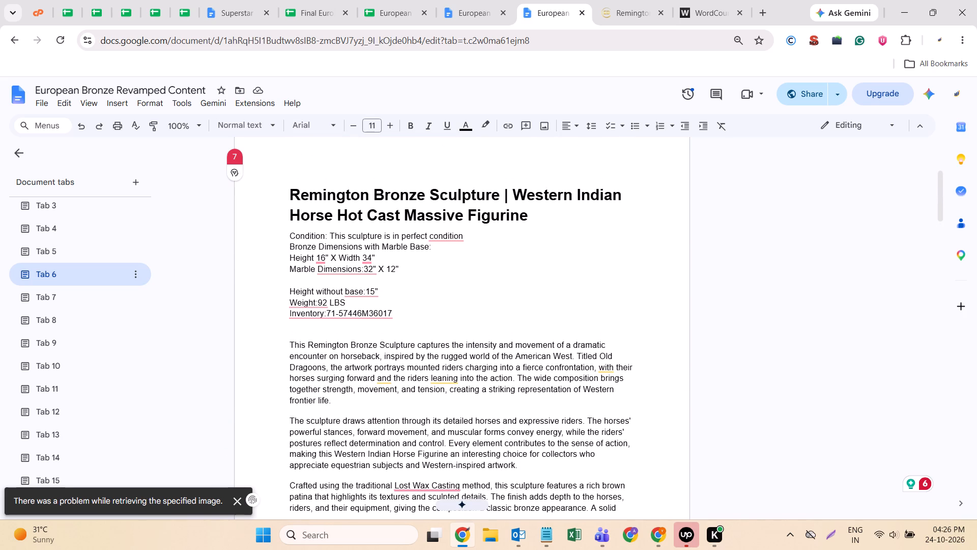
Read down from the description through the Features, Where to Place and Benefits sections to the start of the FAQs.
{"action": "scroll", "coordinate": [561, 190], "scroll_direction": "down", "scroll_amount": 3}
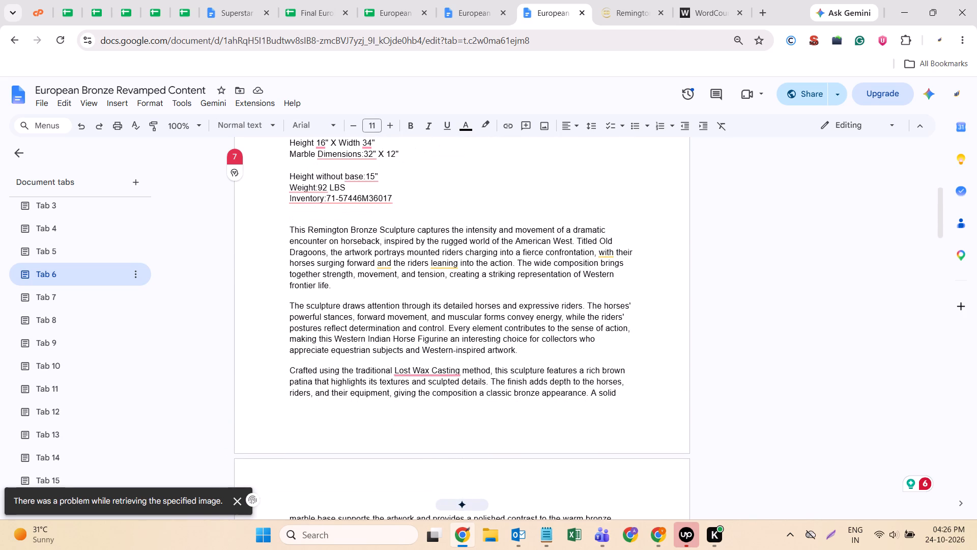
{"action": "scroll", "coordinate": [561, 190], "scroll_direction": "down", "scroll_amount": 4}
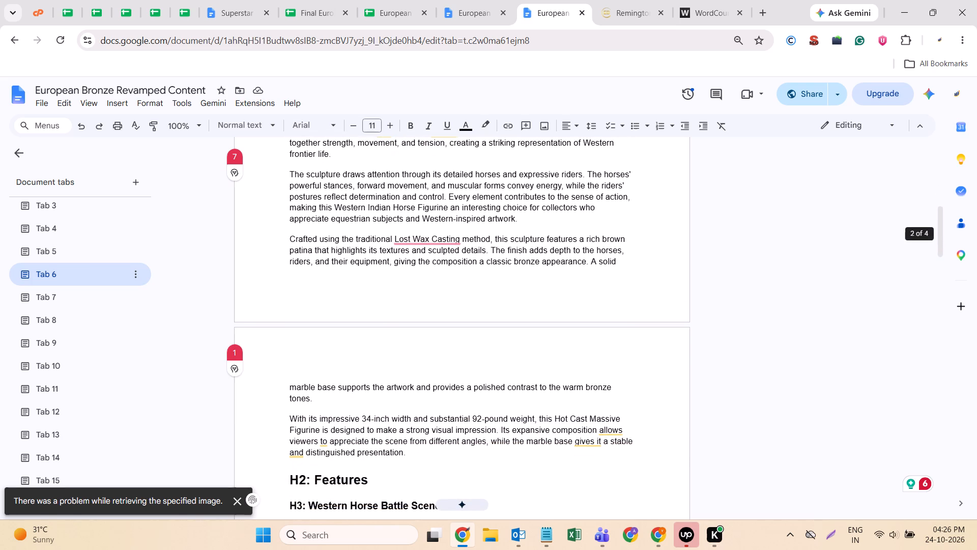
{"action": "scroll", "coordinate": [561, 190], "scroll_direction": "down", "scroll_amount": 3}
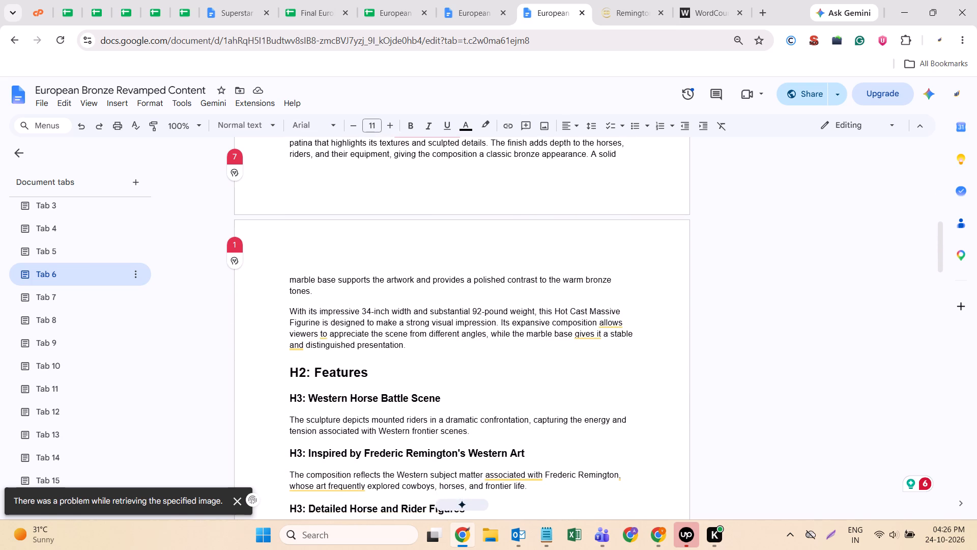
{"action": "scroll", "coordinate": [561, 190], "scroll_direction": "down", "scroll_amount": 1}
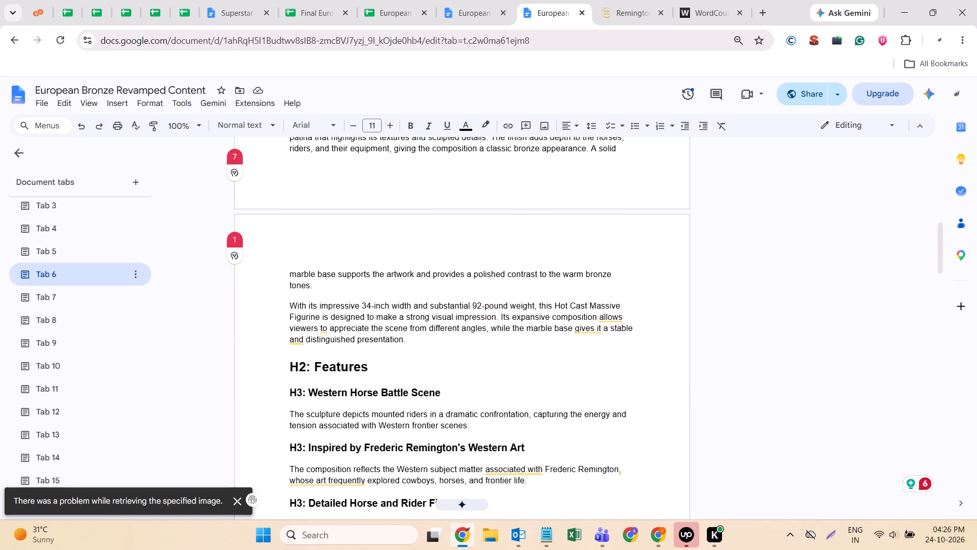
{"action": "scroll", "coordinate": [561, 190], "scroll_direction": "down", "scroll_amount": 2}
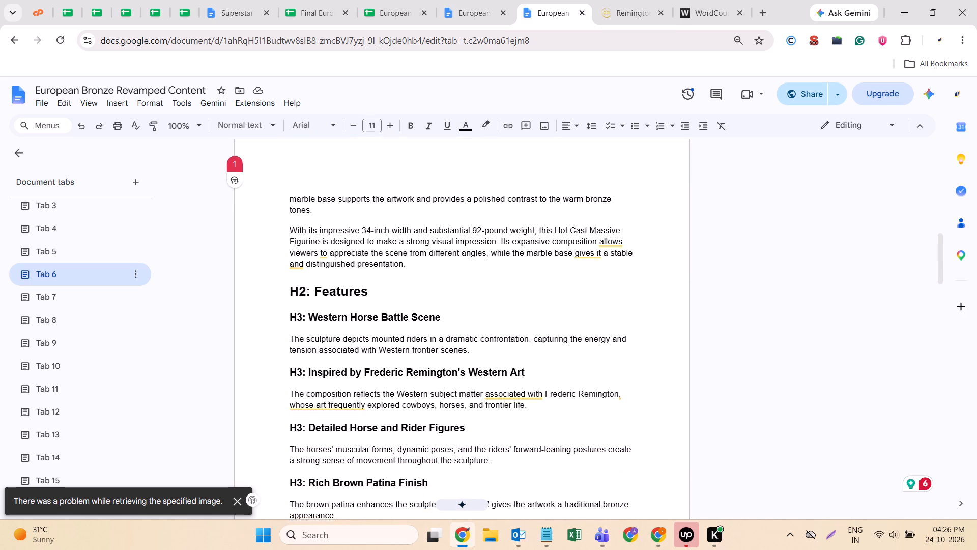
{"action": "scroll", "coordinate": [561, 190], "scroll_direction": "down", "scroll_amount": 4}
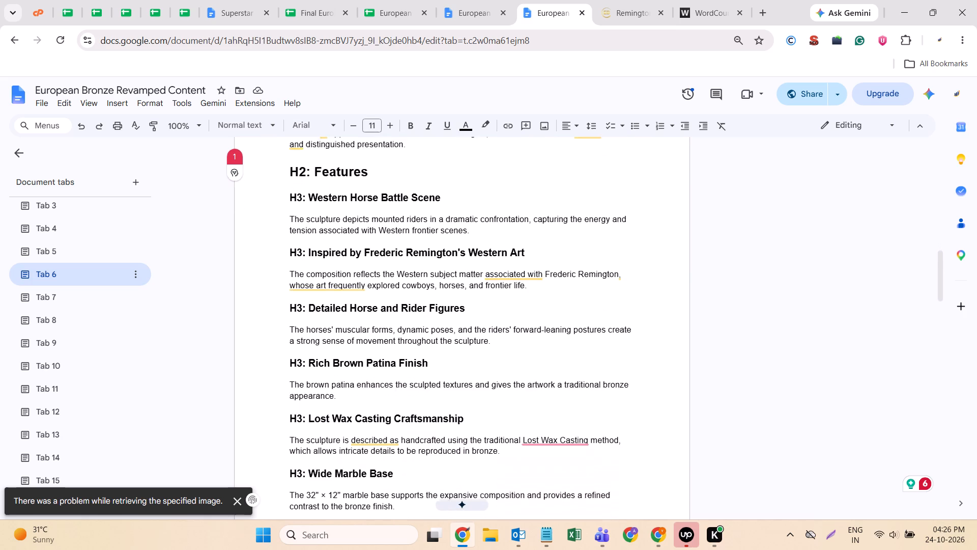
{"action": "scroll", "coordinate": [561, 190], "scroll_direction": "down", "scroll_amount": 4}
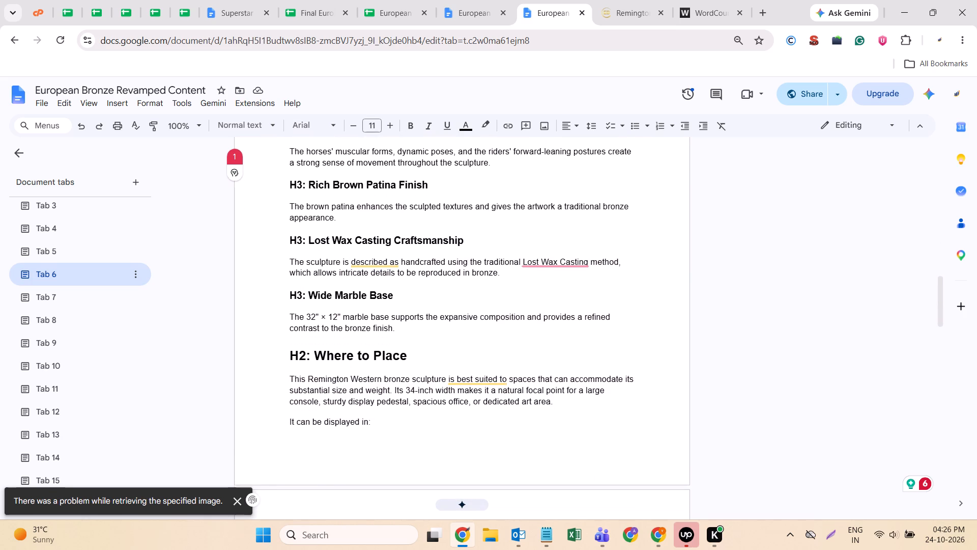
{"action": "scroll", "coordinate": [561, 190], "scroll_direction": "down", "scroll_amount": 3}
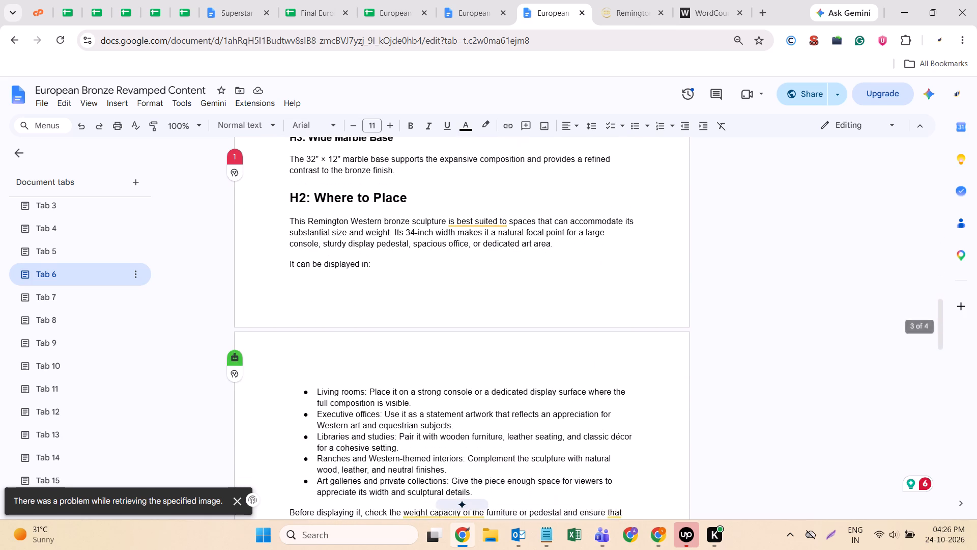
{"action": "scroll", "coordinate": [561, 190], "scroll_direction": "down", "scroll_amount": 5}
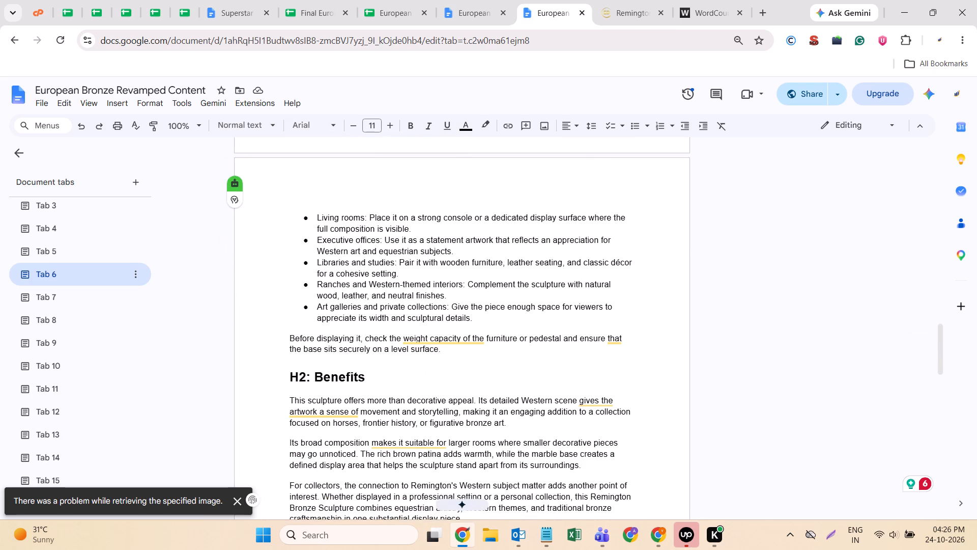
{"action": "scroll", "coordinate": [561, 190], "scroll_direction": "down", "scroll_amount": 1}
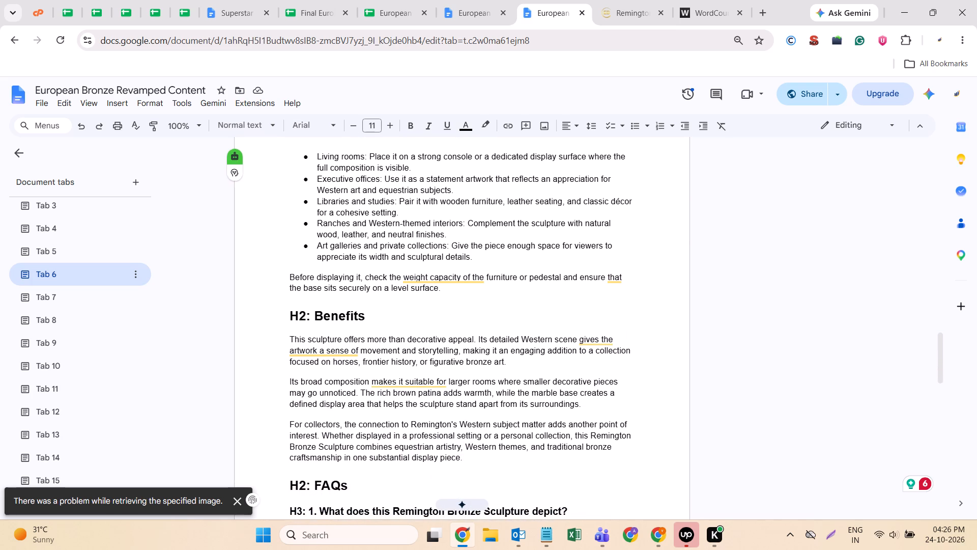
Read the Benefits section and the first FAQs on the sculpture's subject, dimensions, weight and materials.
{"action": "scroll", "coordinate": [561, 190], "scroll_direction": "down", "scroll_amount": 2}
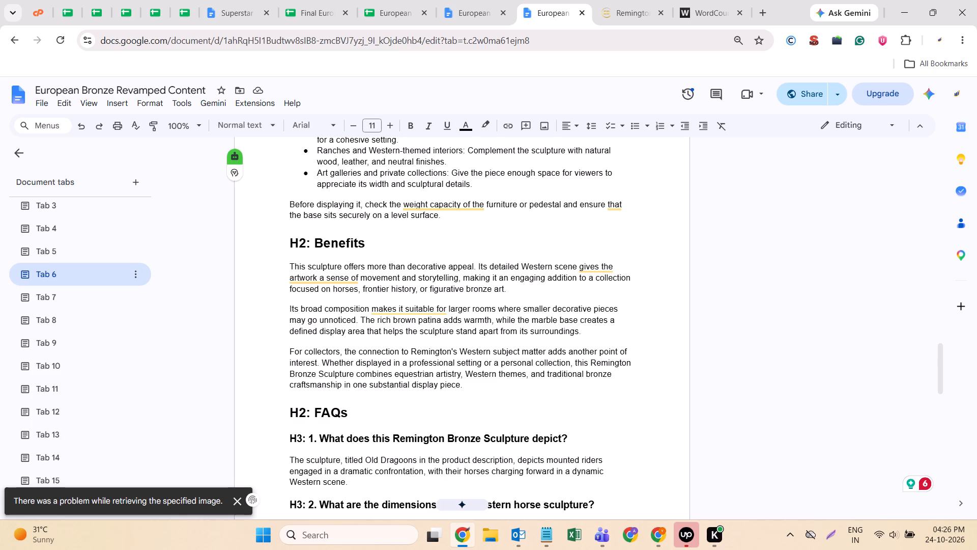
{"action": "scroll", "coordinate": [561, 190], "scroll_direction": "down", "scroll_amount": 1}
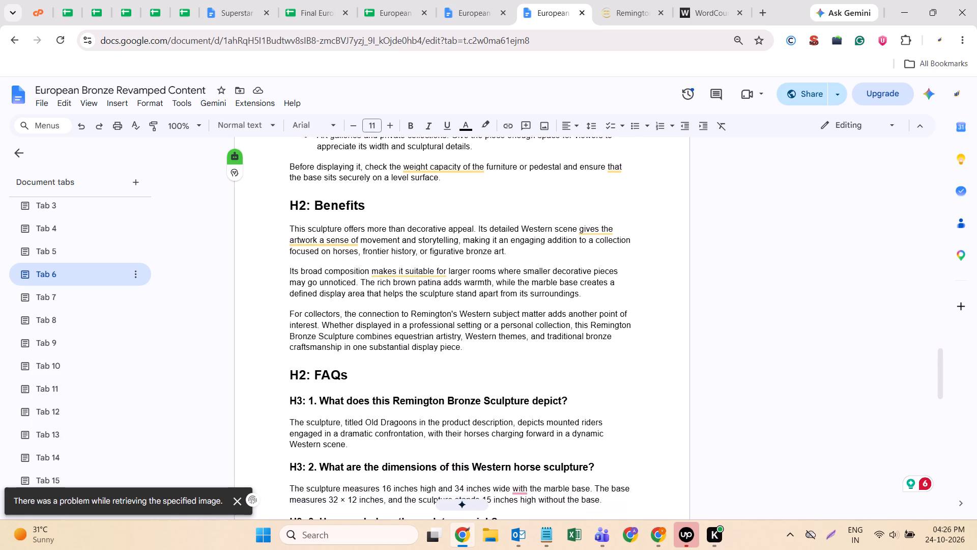
{"action": "scroll", "coordinate": [561, 190], "scroll_direction": "down", "scroll_amount": 1}
{"action": "left_click", "coordinate": [561, 190]}
{"action": "left_click", "coordinate": [582, 166]}
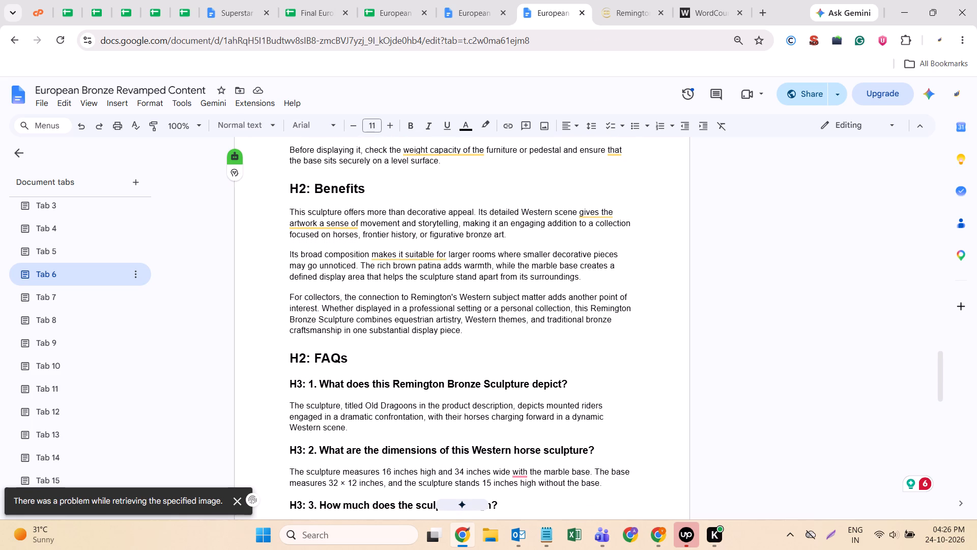
{"action": "scroll", "coordinate": [582, 166], "scroll_direction": "down", "scroll_amount": 1}
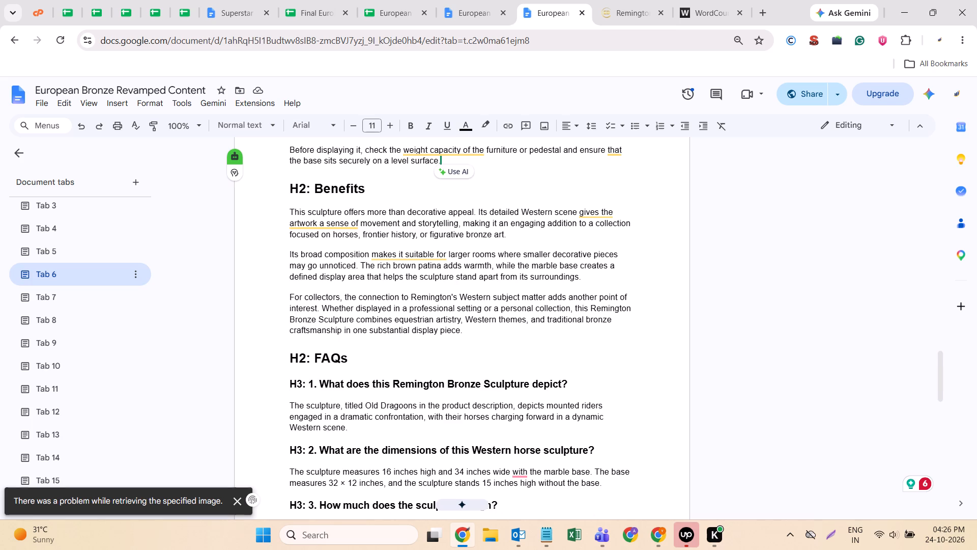
{"action": "scroll", "coordinate": [582, 166], "scroll_direction": "down", "scroll_amount": 3}
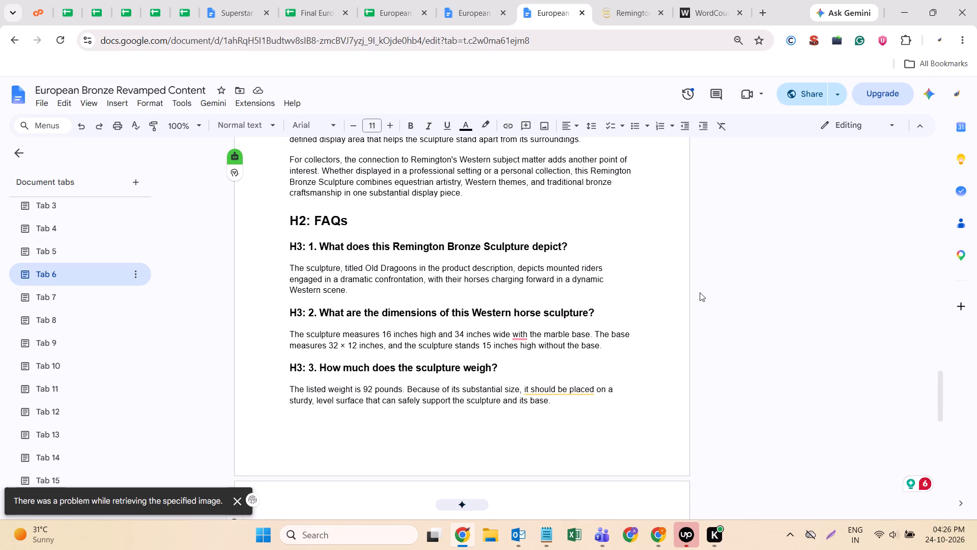
{"action": "scroll", "coordinate": [700, 292], "scroll_direction": "down", "scroll_amount": 1}
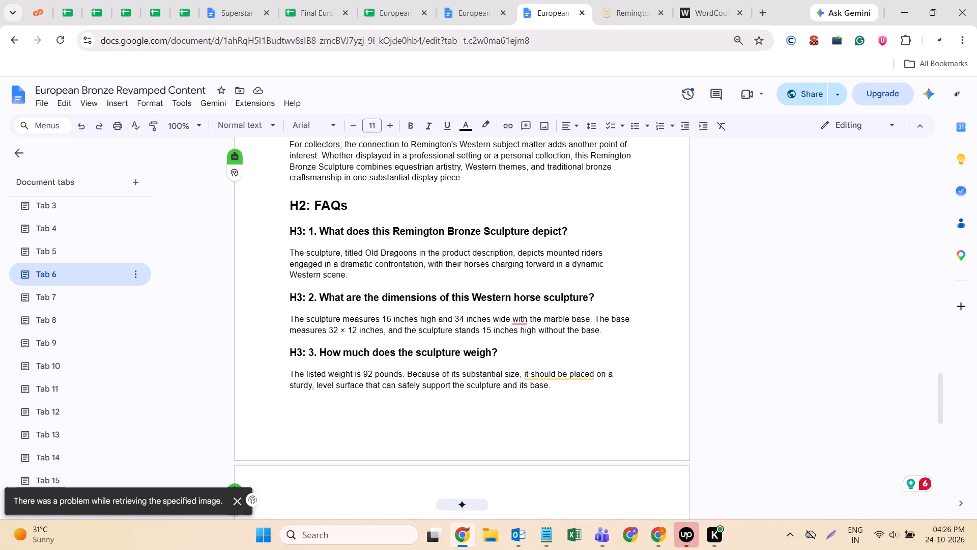
{"action": "left_click", "coordinate": [615, 280]}
{"action": "scroll", "coordinate": [630, 412], "scroll_direction": "down", "scroll_amount": 3}
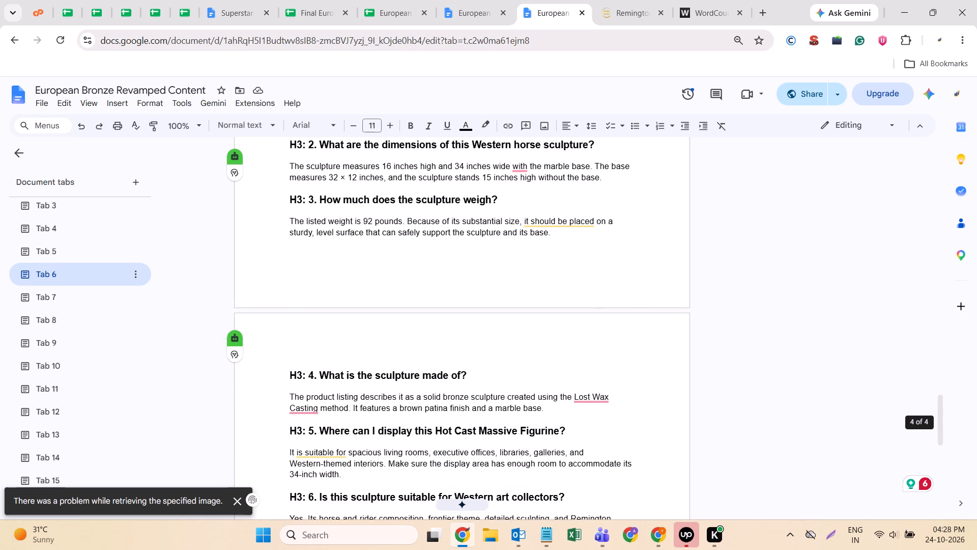
{"action": "scroll", "coordinate": [496, 370], "scroll_direction": "up", "scroll_amount": 2}
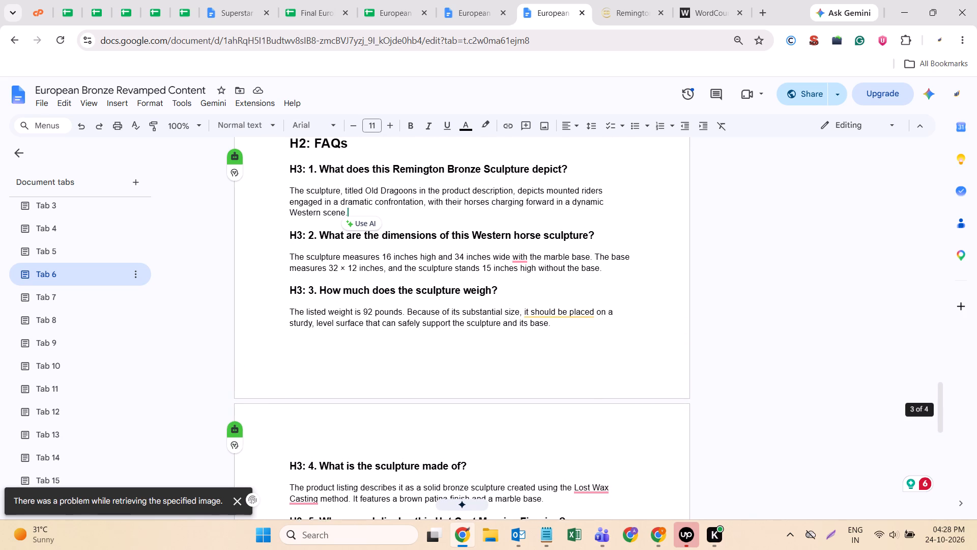
{"action": "scroll", "coordinate": [502, 378], "scroll_direction": "up", "scroll_amount": 1}
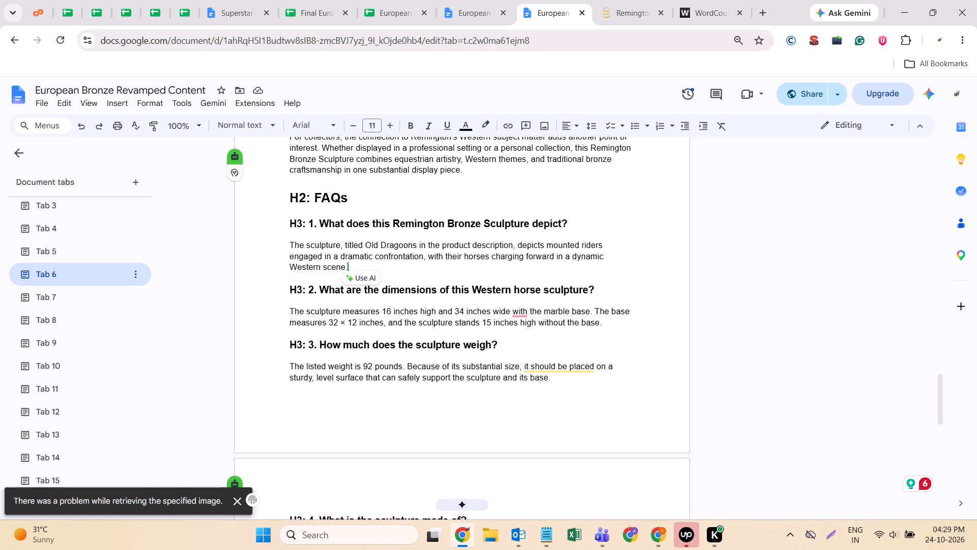
Reread the Benefits paragraphs and the list of display locations above them.
{"action": "scroll", "coordinate": [612, 249], "scroll_direction": "up", "scroll_amount": 4}
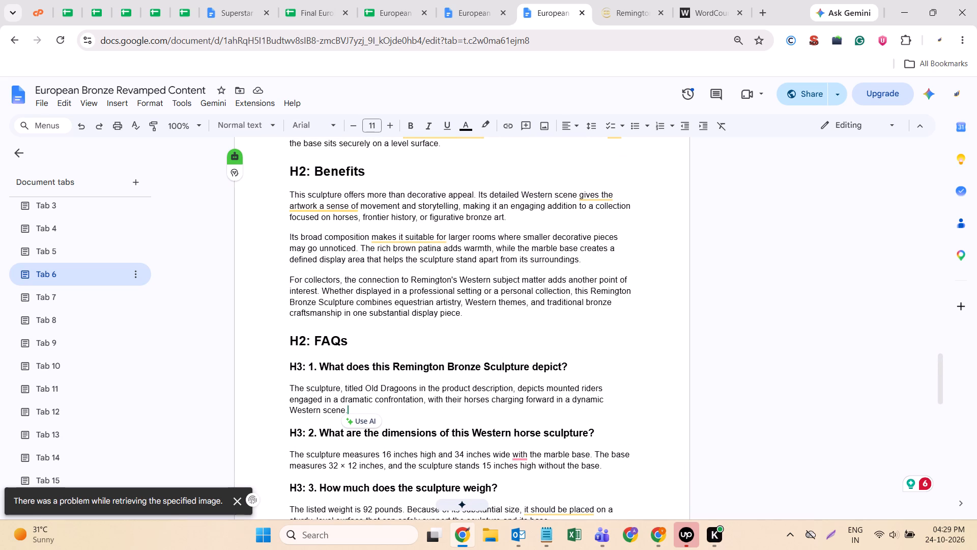
{"action": "scroll", "coordinate": [627, 222], "scroll_direction": "up", "scroll_amount": 3}
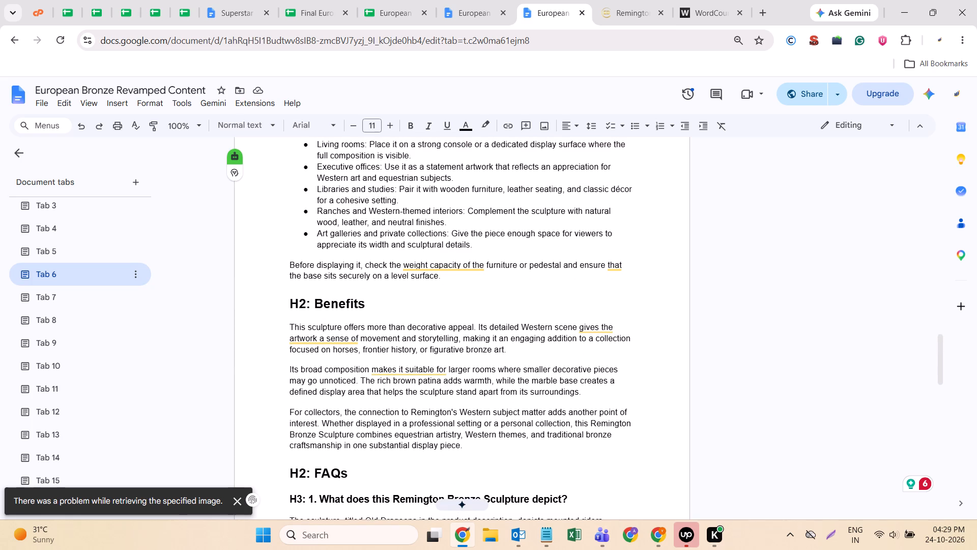
{"action": "scroll", "coordinate": [626, 217], "scroll_direction": "up", "scroll_amount": 1}
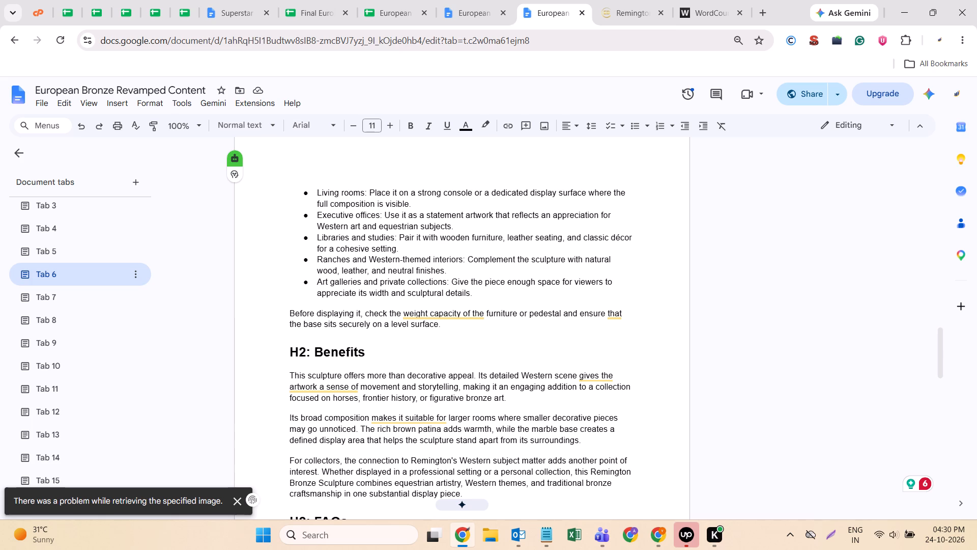
{"action": "scroll", "coordinate": [489, 214], "scroll_direction": "down", "scroll_amount": 1}
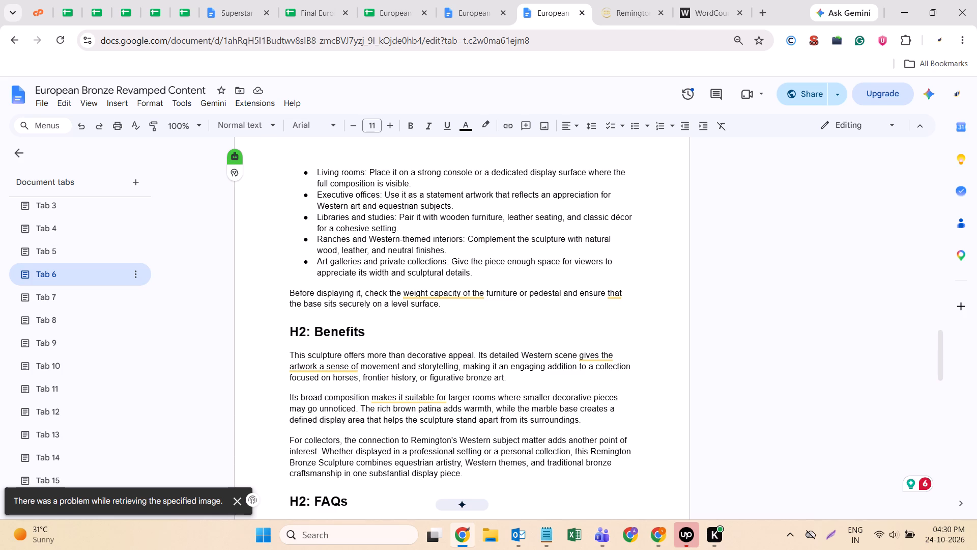
{"action": "scroll", "coordinate": [521, 233], "scroll_direction": "down", "scroll_amount": 1}
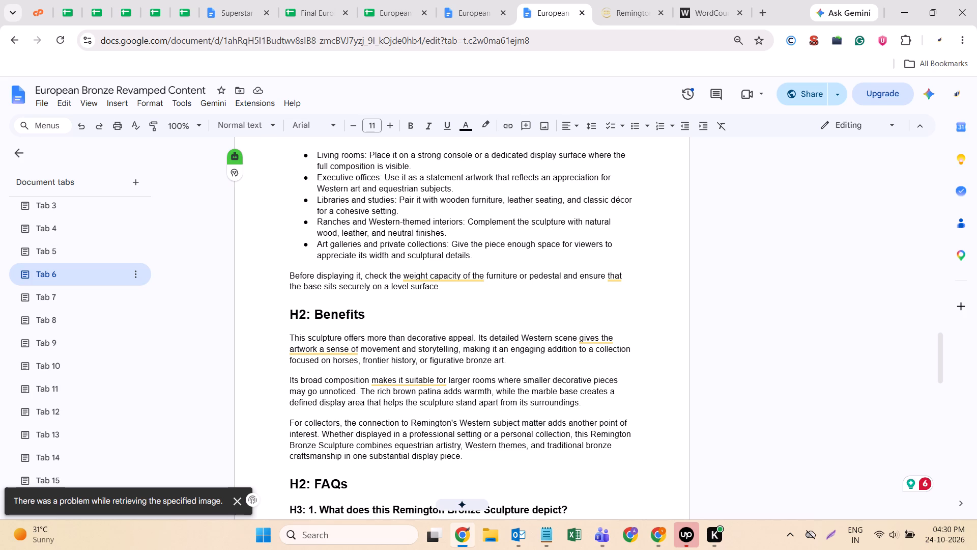
{"action": "scroll", "coordinate": [518, 232], "scroll_direction": "up", "scroll_amount": 2}
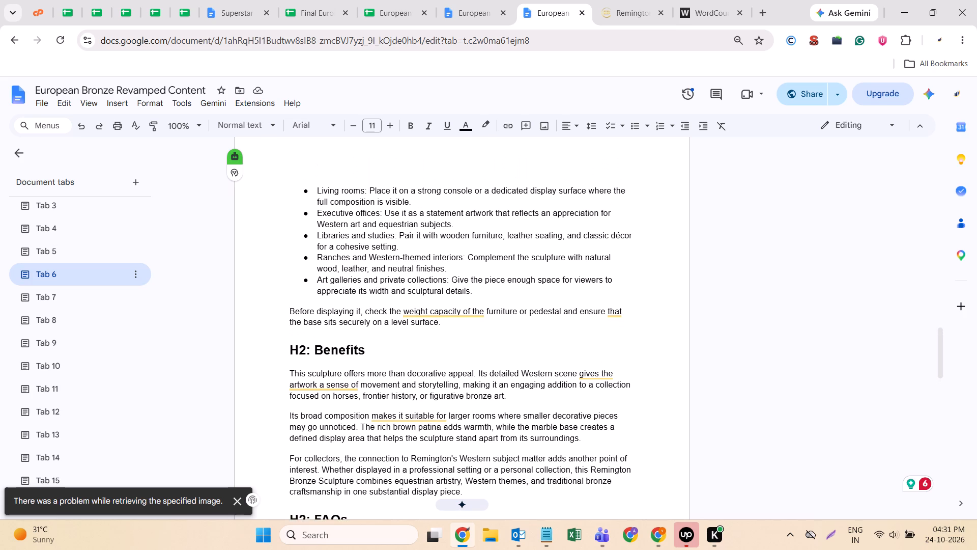
Review the content back up through the Where to Place section and feature descriptions to the Features heading.
{"action": "scroll", "coordinate": [518, 229], "scroll_direction": "up", "scroll_amount": 3}
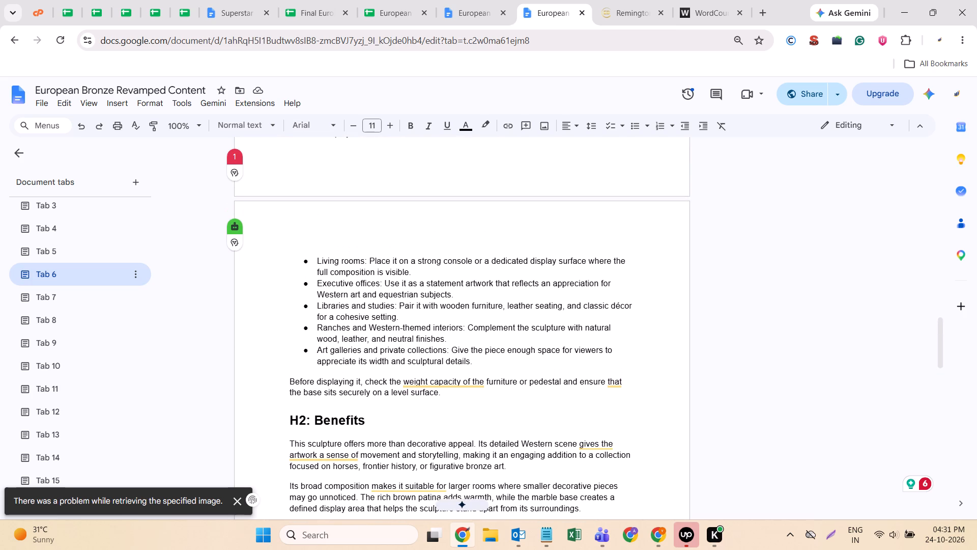
{"action": "scroll", "coordinate": [521, 230], "scroll_direction": "up", "scroll_amount": 3}
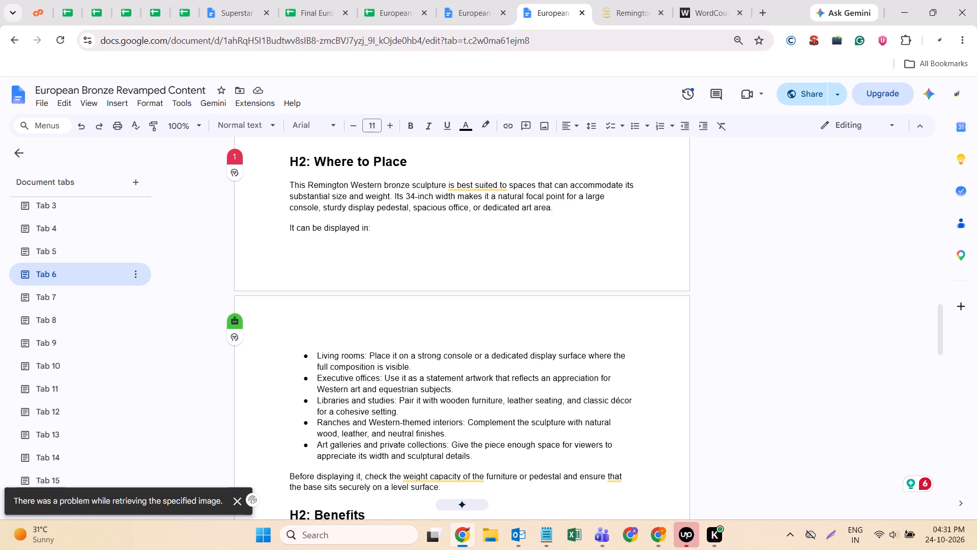
{"action": "scroll", "coordinate": [551, 291], "scroll_direction": "up", "scroll_amount": 1}
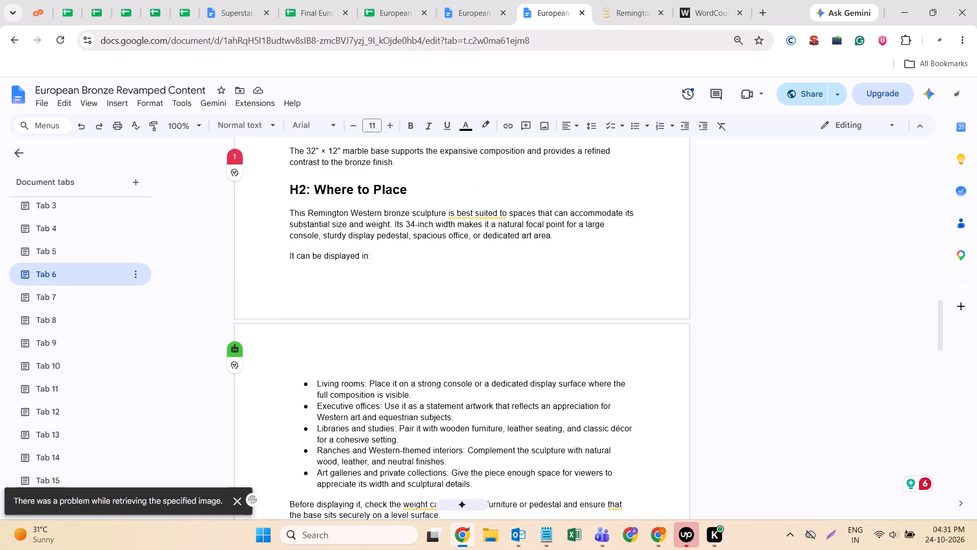
{"action": "scroll", "coordinate": [551, 291], "scroll_direction": "up", "scroll_amount": 4}
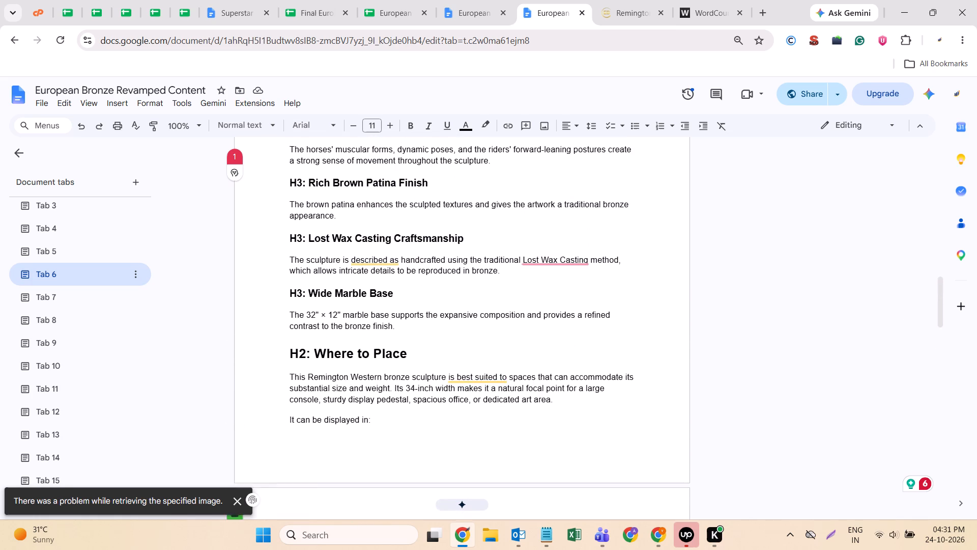
{"action": "scroll", "coordinate": [552, 296], "scroll_direction": "up", "scroll_amount": 4}
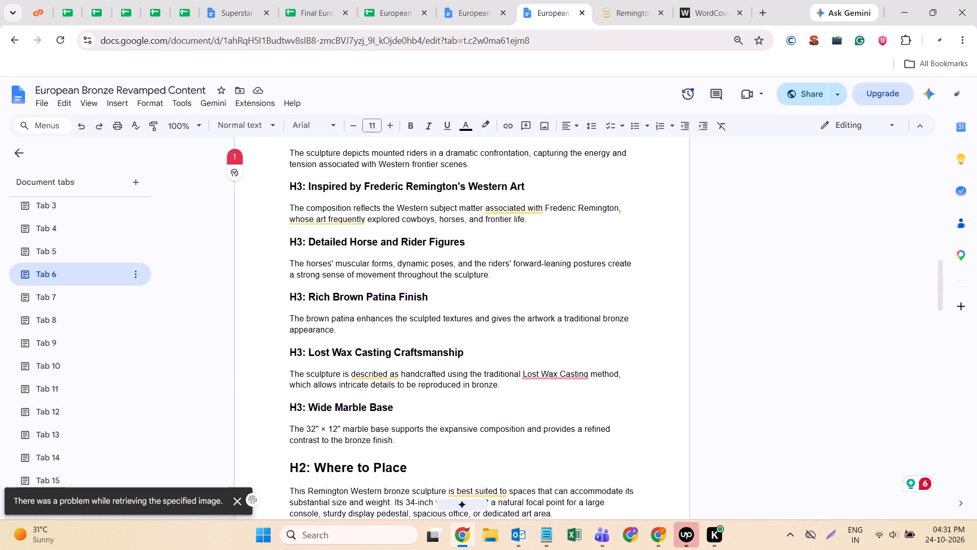
{"action": "scroll", "coordinate": [547, 307], "scroll_direction": "up", "scroll_amount": 1}
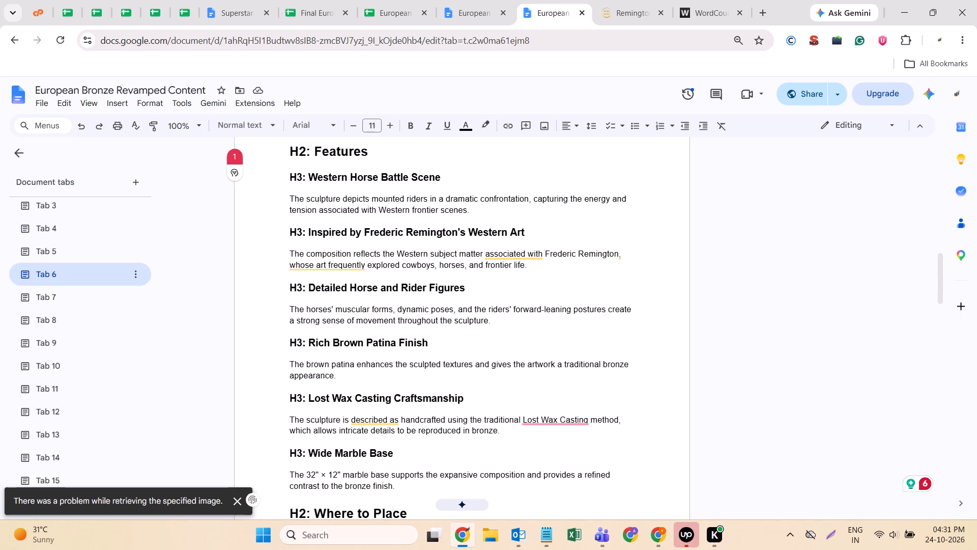
Read down again from the Features entries through Where to Place and Benefits to the first FAQs.
{"action": "scroll", "coordinate": [553, 233], "scroll_direction": "down", "scroll_amount": 2}
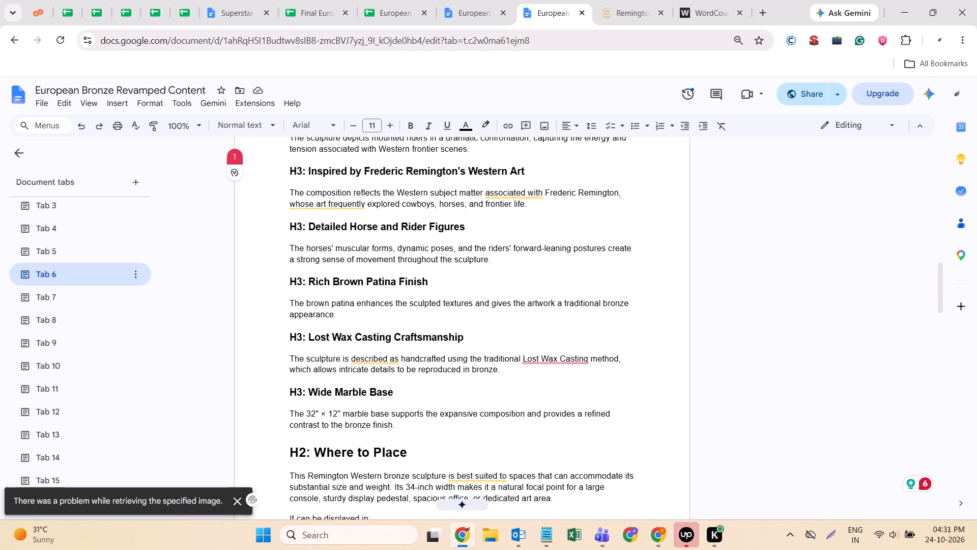
{"action": "scroll", "coordinate": [551, 236], "scroll_direction": "down", "scroll_amount": 2}
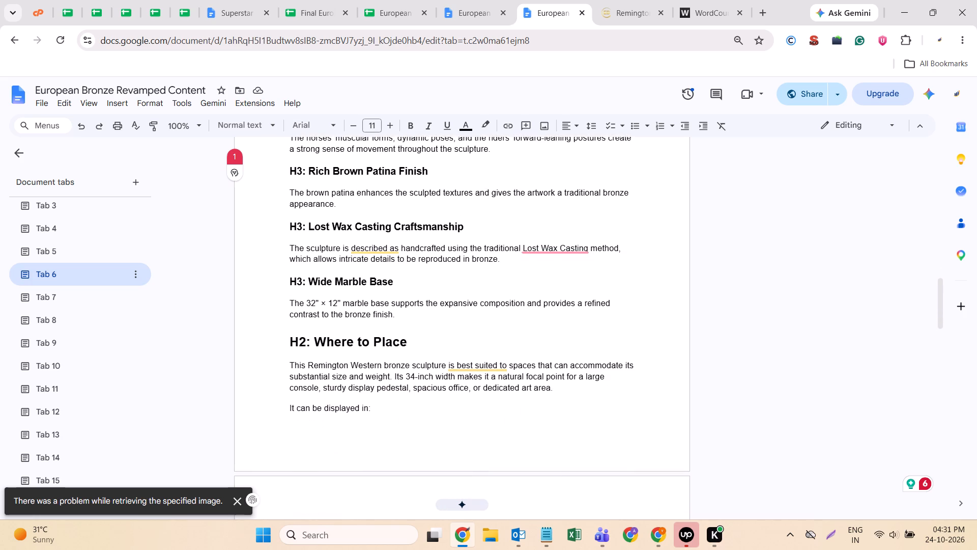
{"action": "scroll", "coordinate": [542, 234], "scroll_direction": "down", "scroll_amount": 3}
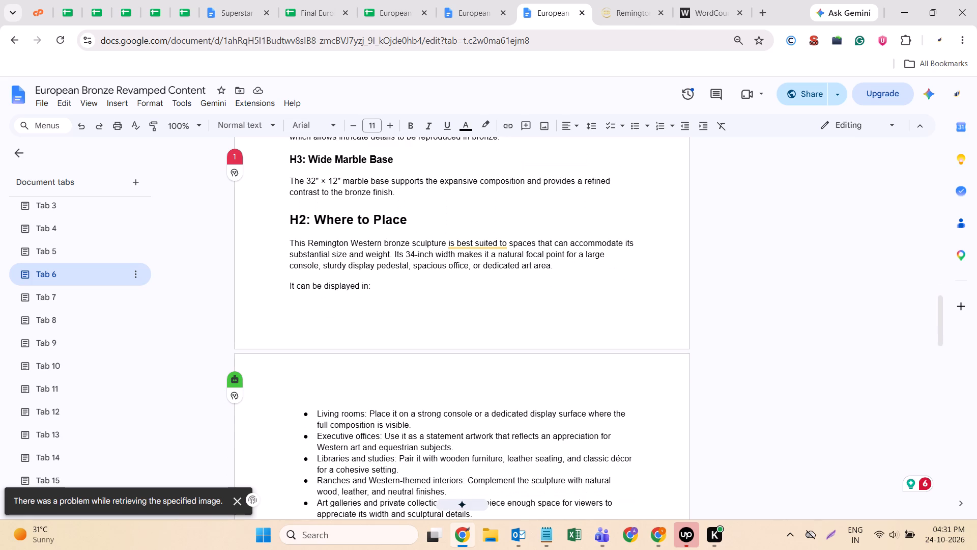
{"action": "scroll", "coordinate": [552, 237], "scroll_direction": "down", "scroll_amount": 4}
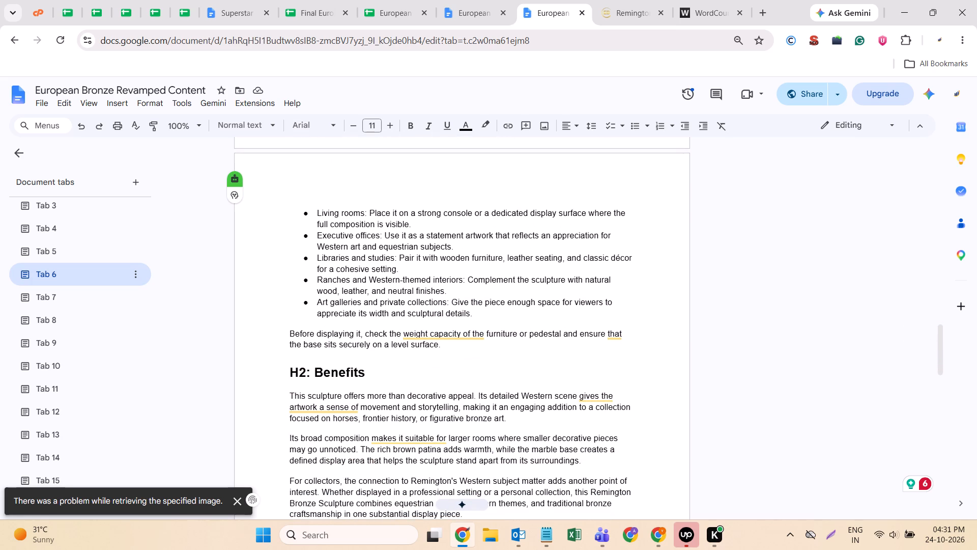
{"action": "scroll", "coordinate": [551, 248], "scroll_direction": "down", "scroll_amount": 1}
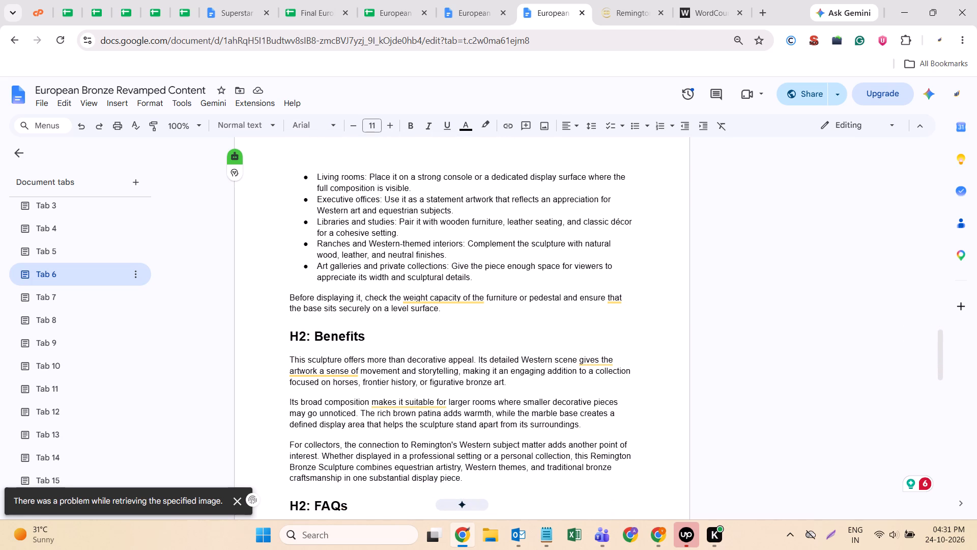
{"action": "scroll", "coordinate": [551, 251], "scroll_direction": "down", "scroll_amount": 3}
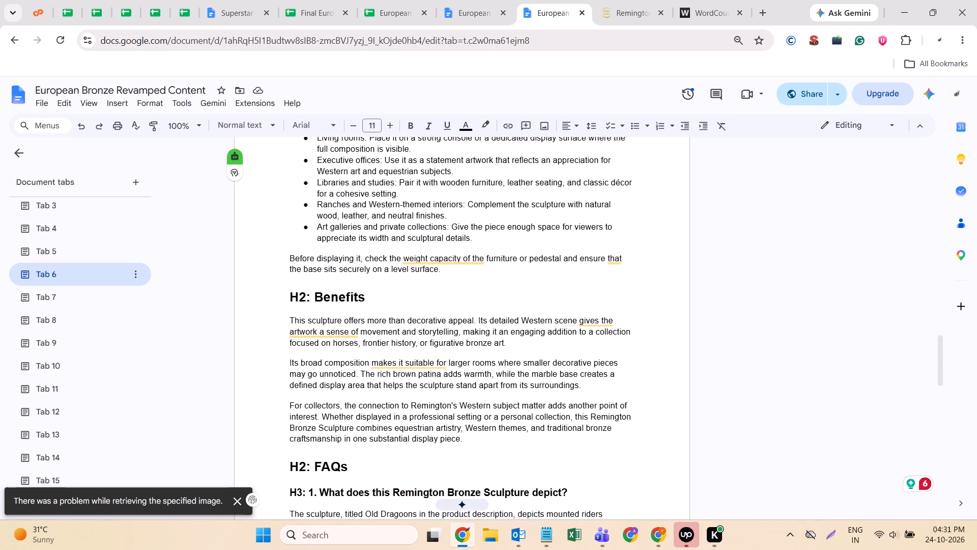
{"action": "scroll", "coordinate": [544, 248], "scroll_direction": "down", "scroll_amount": 2}
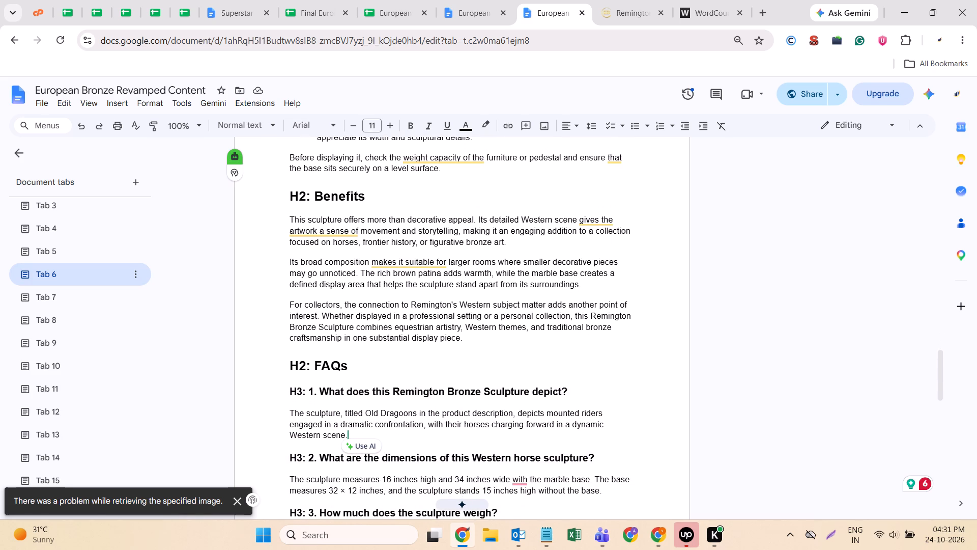
Reread the Benefits paragraphs on Western storytelling, room suitability and collector appeal, down to the FAQs heading.
{"action": "key", "text": "Up"}
{"action": "key", "text": "Up"}
{"action": "key", "text": "Up"}
{"action": "key", "text": "Up"}
{"action": "key", "text": "Up"}
{"action": "key", "text": "Up"}
{"action": "key", "text": "Up"}
{"action": "key", "text": "Up"}
{"action": "key", "text": "Up"}
{"action": "key", "text": "Up"}
{"action": "key", "text": "Up"}
{"action": "key", "text": "Up"}
{"action": "key", "text": "Down"}
{"action": "key", "text": "Down"}
{"action": "key", "text": "Down"}
{"action": "key", "text": "Down"}
{"action": "key", "text": "Down"}
{"action": "key", "text": "Down"}
{"action": "key", "text": "Down"}
{"action": "key", "text": "Down"}
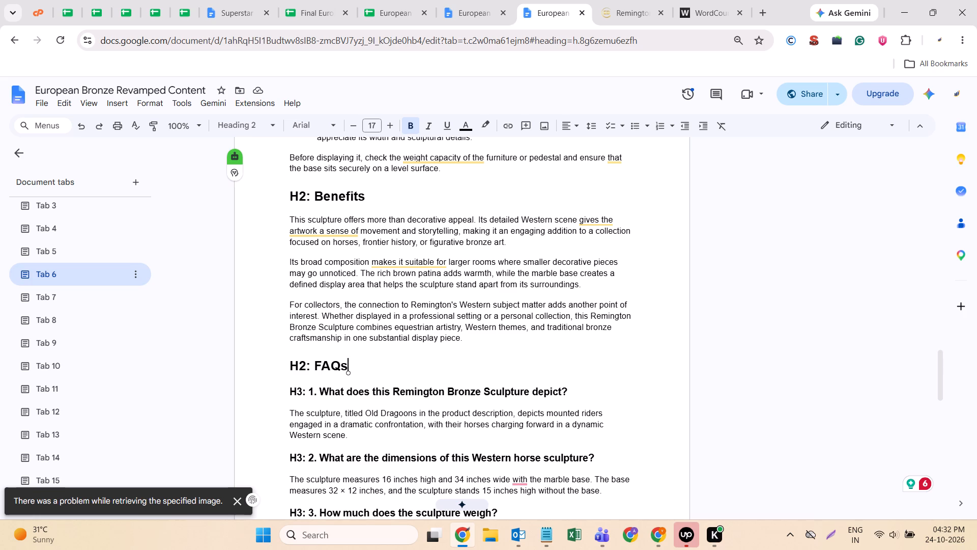
{"action": "key", "text": "Right"}
{"action": "key", "text": "Down"}
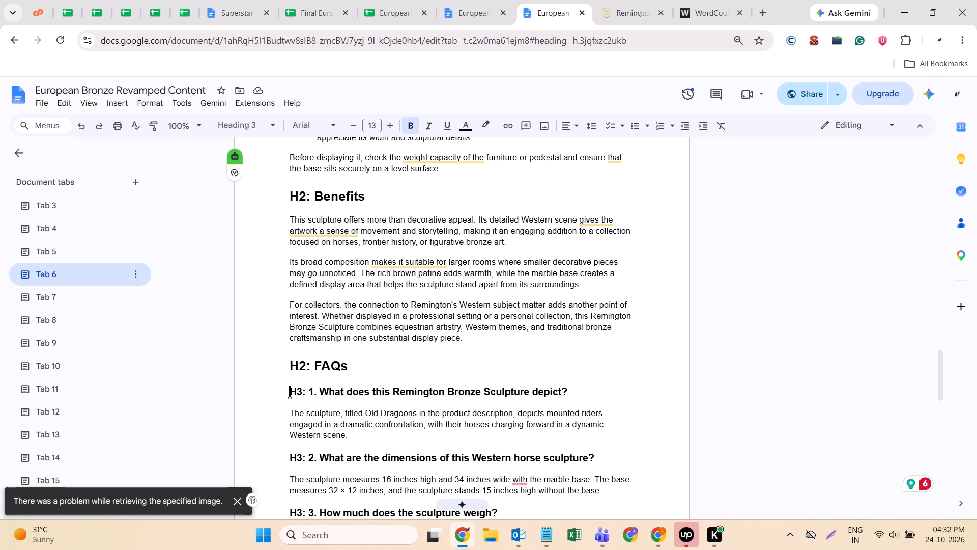
{"action": "key", "text": "Left"}
{"action": "key", "text": "Up"}
{"action": "key", "text": "Up"}
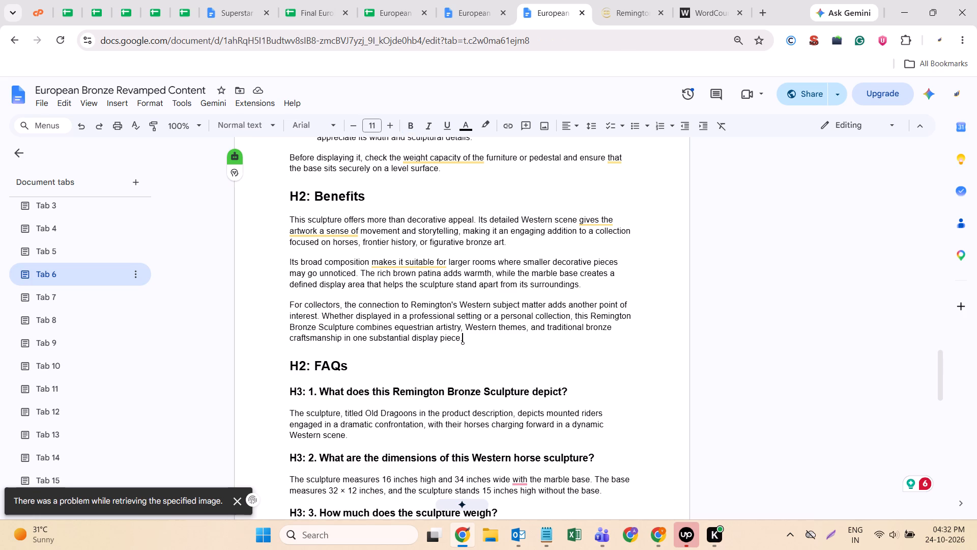
Review the Benefits section upward from its closing Remington Bronze Sculpture sentence to the list of display locations.
{"action": "key", "text": "Up"}
{"action": "key", "text": "Right"}
{"action": "key", "text": "Right"}
{"action": "key", "text": "Right"}
{"action": "key", "text": "Right"}
{"action": "key", "text": "Right"}
{"action": "key", "text": "Right"}
{"action": "key", "text": "Right"}
{"action": "key", "text": "Right"}
{"action": "key", "text": "Right"}
{"action": "key", "text": "Right"}
{"action": "key", "text": "Right"}
{"action": "key", "text": "Up"}
{"action": "key", "text": "Right"}
{"action": "key", "text": "Right"}
{"action": "key", "text": "Right"}
{"action": "key", "text": "Right"}
{"action": "key", "text": "Right"}
{"action": "key", "text": "Up"}
{"action": "key", "text": "Up"}
{"action": "key", "text": "Up"}
{"action": "key", "text": "Up"}
{"action": "key", "text": "Up"}
{"action": "key", "text": "Up"}
{"action": "key", "text": "Up"}
{"action": "key", "text": "Up"}
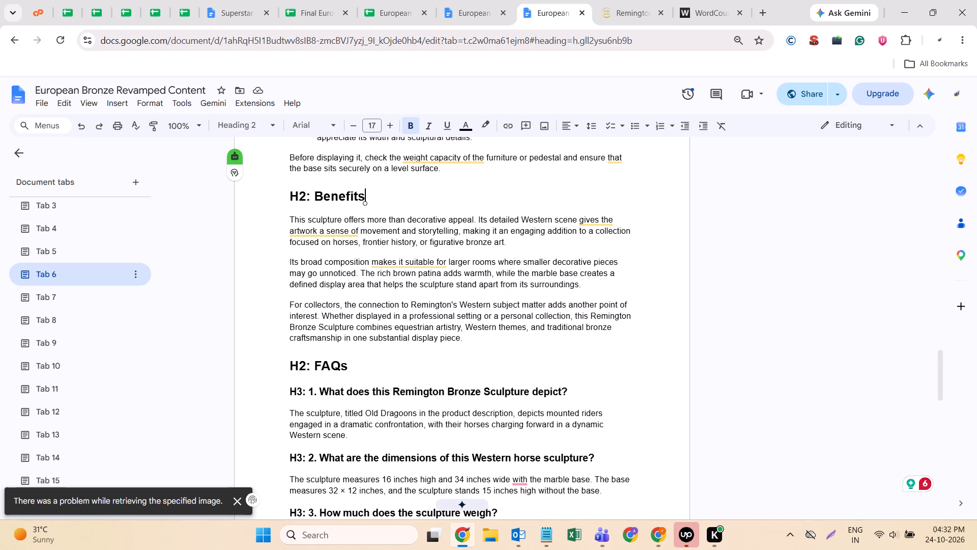
{"action": "key", "text": "Up"}
{"action": "key", "text": "Up"}
{"action": "key", "text": "Up"}
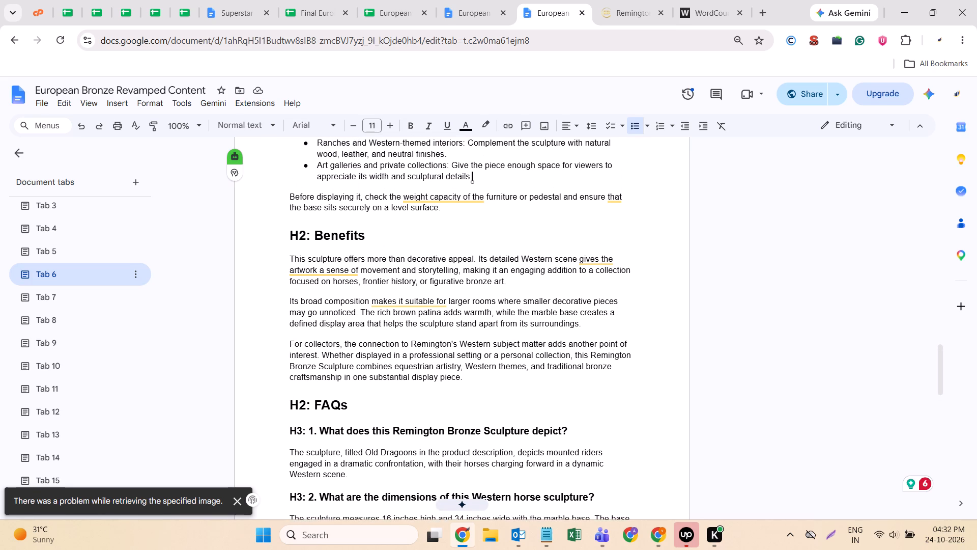
Read down through the three Benefits paragraphs to the first FAQ on what the sculpture depicts.
{"action": "key", "text": "Down"}
{"action": "key", "text": "Down"}
{"action": "key", "text": "Down"}
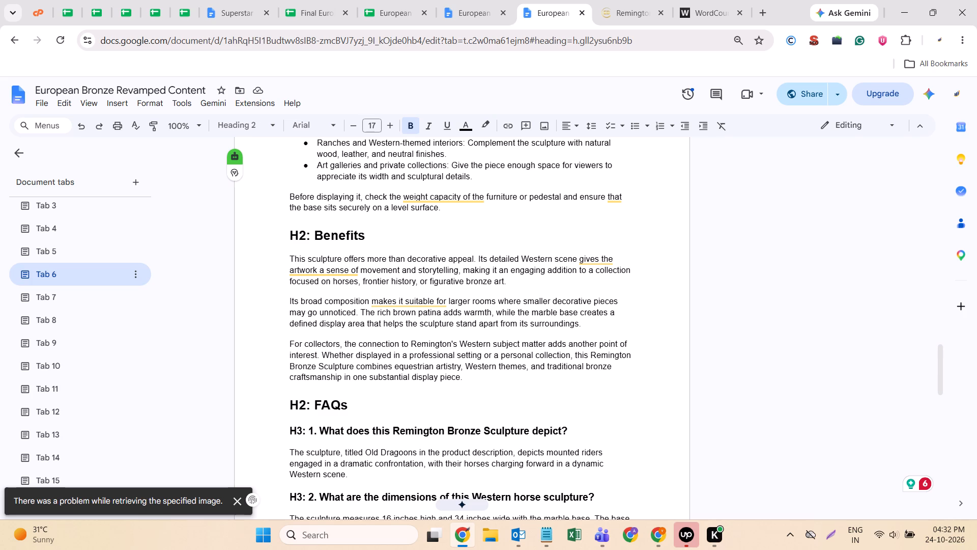
{"action": "key", "text": "Down"}
{"action": "key", "text": "Down"}
{"action": "key", "text": "Down"}
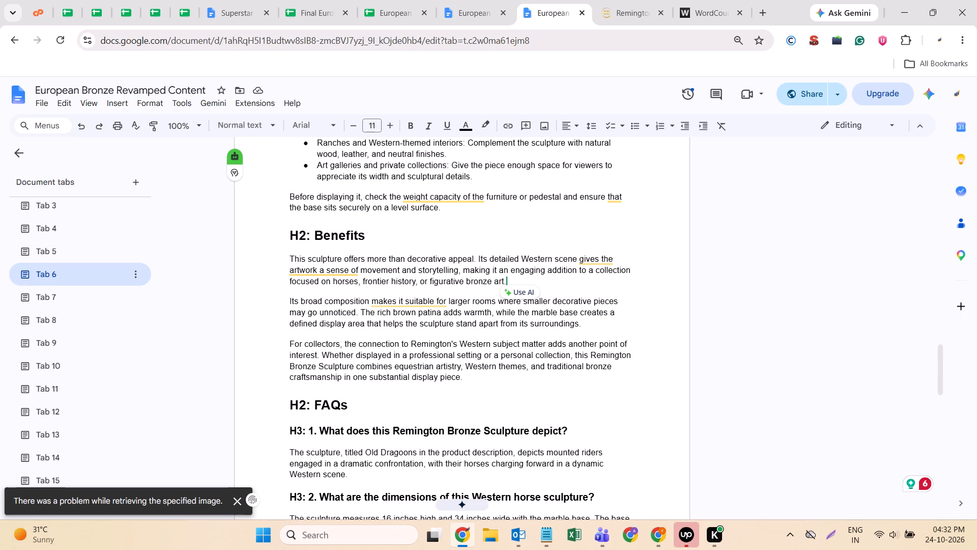
{"action": "key", "text": "Down"}
{"action": "key", "text": "Down"}
{"action": "key", "text": "Down"}
{"action": "key", "text": "Down"}
{"action": "key", "text": "Down"}
{"action": "key", "text": "Down"}
{"action": "key", "text": "Down"}
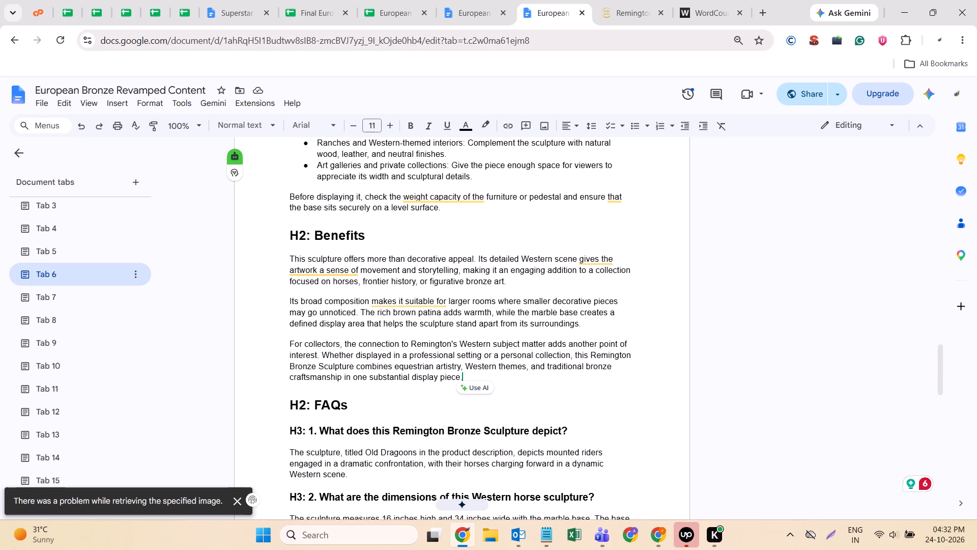
{"action": "key", "text": "Down"}
{"action": "key", "text": "Down"}
{"action": "key", "text": "Down"}
{"action": "key", "text": "Down"}
{"action": "key", "text": "Down"}
Read the FAQs on dimensions, weight, materials, display places and Western art collectors, up to the care question.
{"action": "key", "text": "Down"}
{"action": "key", "text": "Down"}
{"action": "key", "text": "Down"}
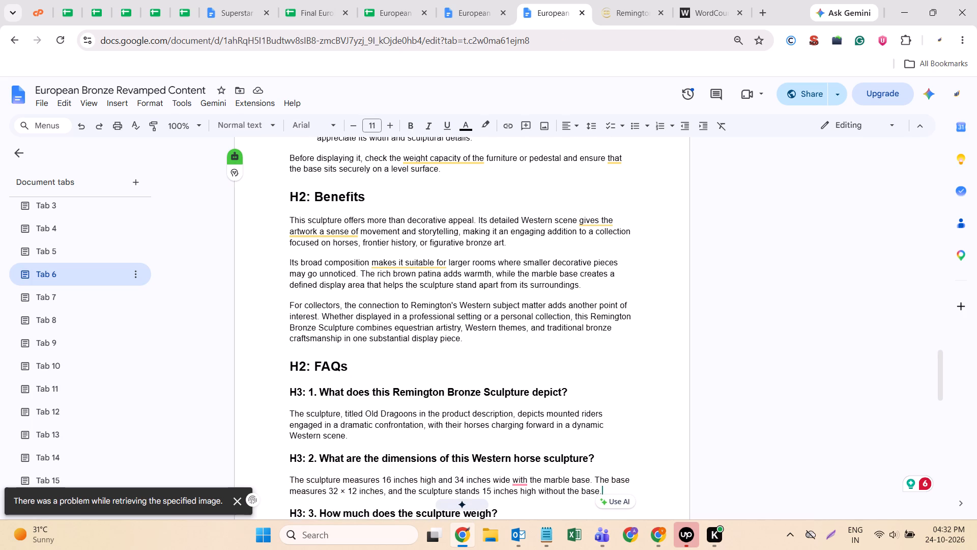
{"action": "key", "text": "Down"}
{"action": "key", "text": "Down"}
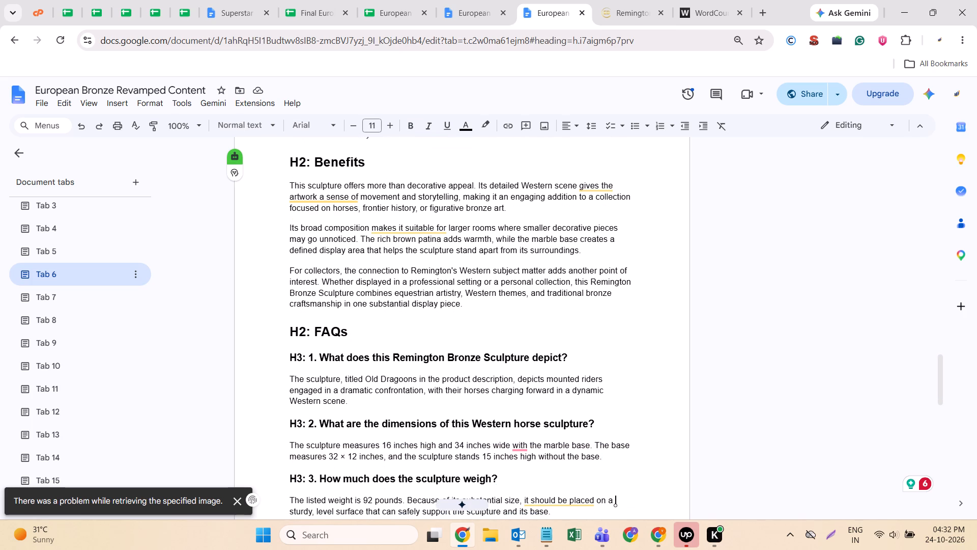
{"action": "key", "text": "Down"}
{"action": "key", "text": "Down"}
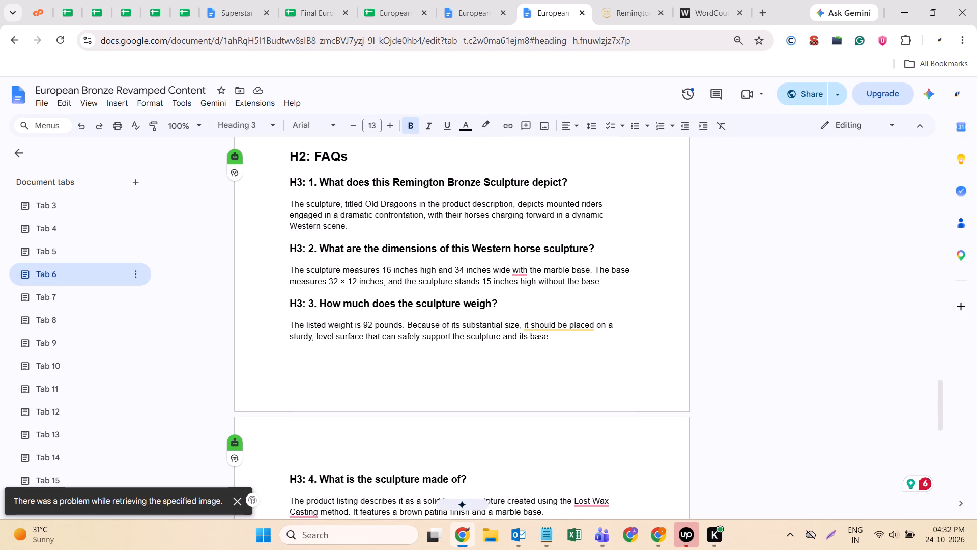
{"action": "key", "text": "Down"}
{"action": "key", "text": "Down"}
{"action": "key", "text": "Down"}
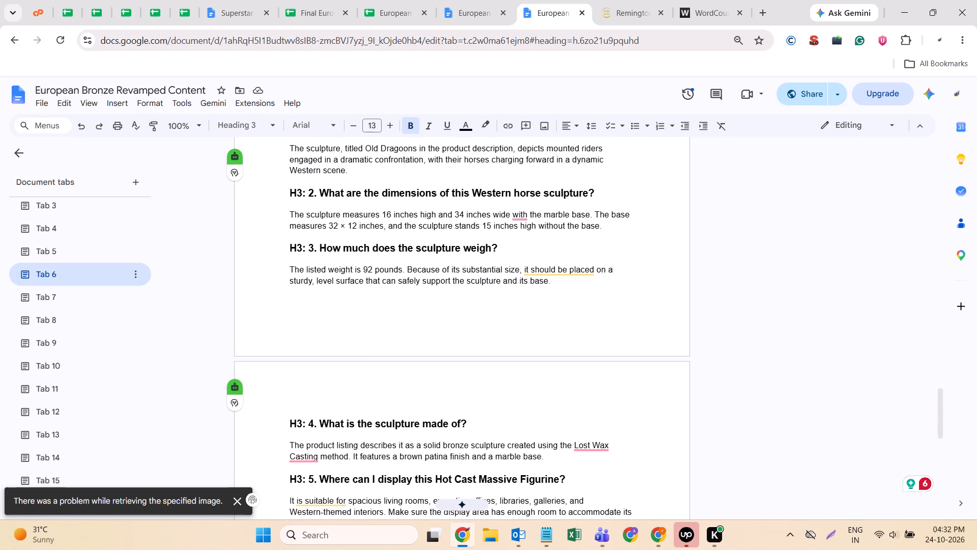
{"action": "key", "text": "Down"}
{"action": "key", "text": "Down"}
{"action": "key", "text": "Down"}
{"action": "key", "text": "Down"}
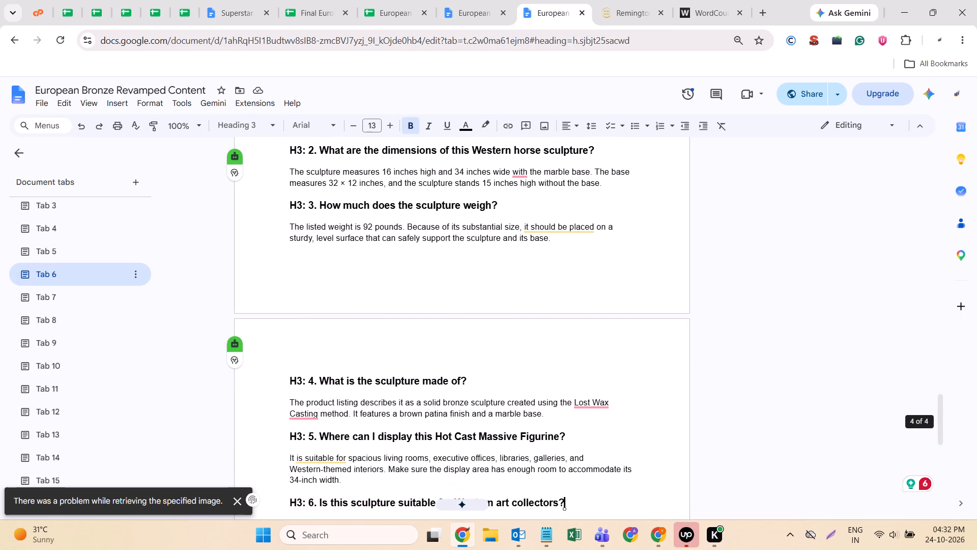
{"action": "key", "text": "Down"}
{"action": "key", "text": "Down"}
{"action": "key", "text": "Down"}
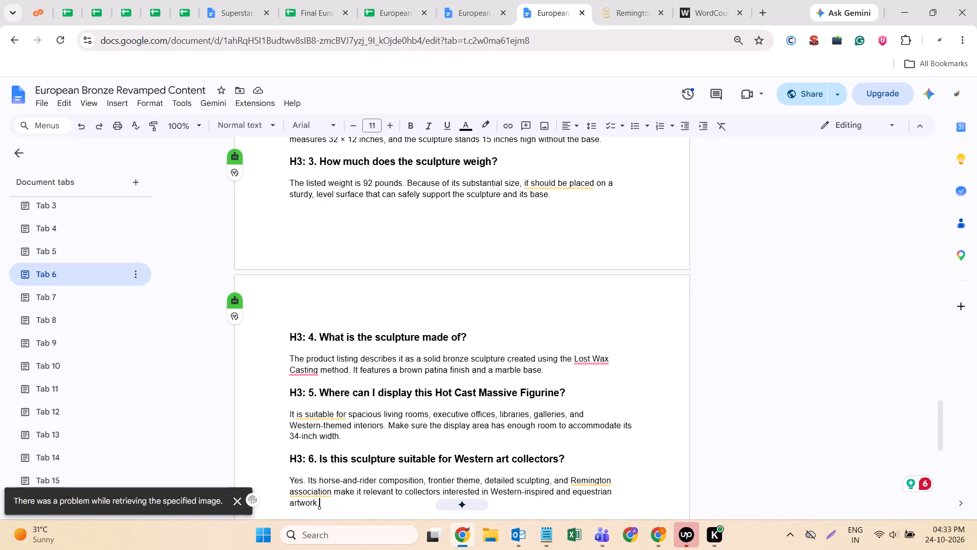
{"action": "key", "text": "Down"}
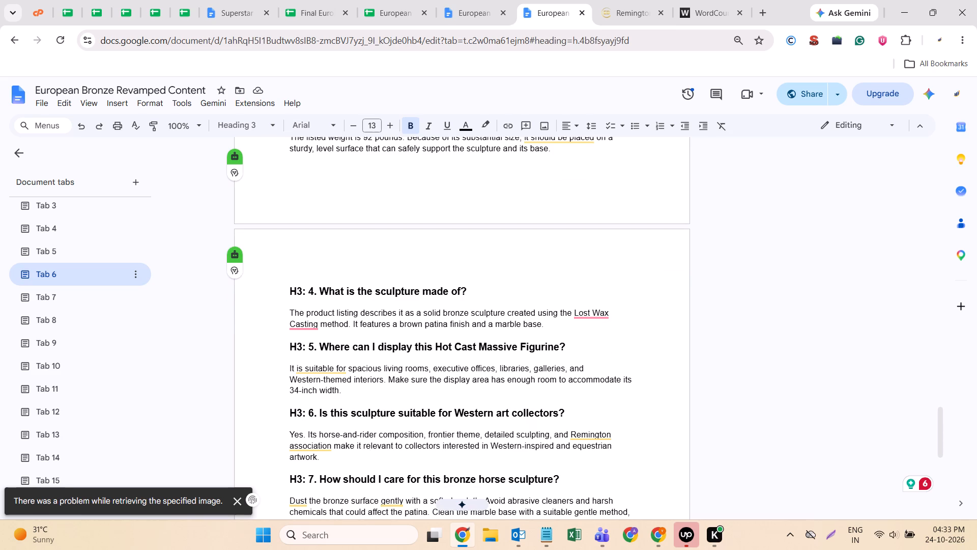
Review the FAQs back up from the Western art collectors answer to the answer on what the sculpture depicts.
{"action": "key", "text": "Up"}
{"action": "key", "text": "Up"}
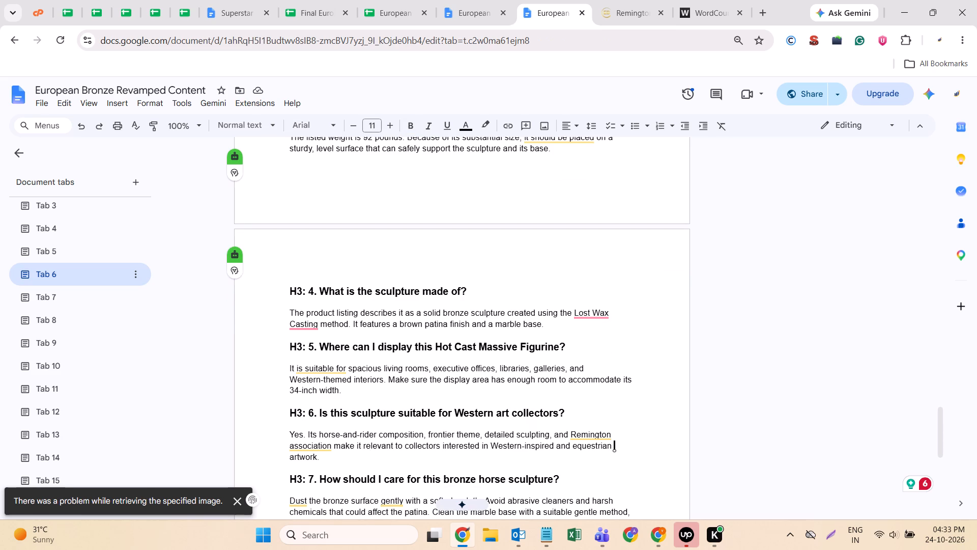
{"action": "key", "text": "Up"}
{"action": "key", "text": "Up"}
{"action": "key", "text": "Up"}
{"action": "key", "text": "Up"}
{"action": "key", "text": "Up"}
{"action": "key", "text": "Up"}
{"action": "key", "text": "Up"}
{"action": "key", "text": "Up"}
{"action": "key", "text": "Up"}
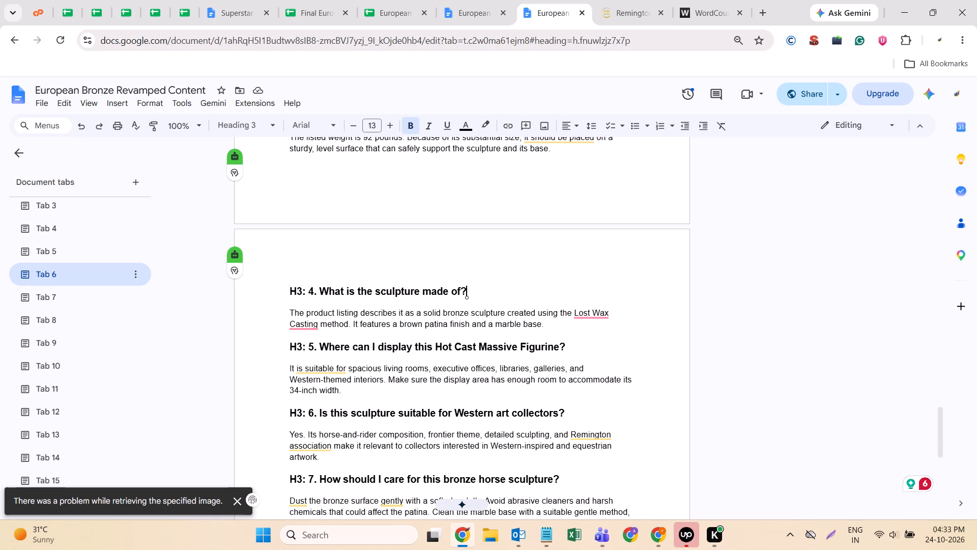
{"action": "key", "text": "Up"}
{"action": "key", "text": "Up"}
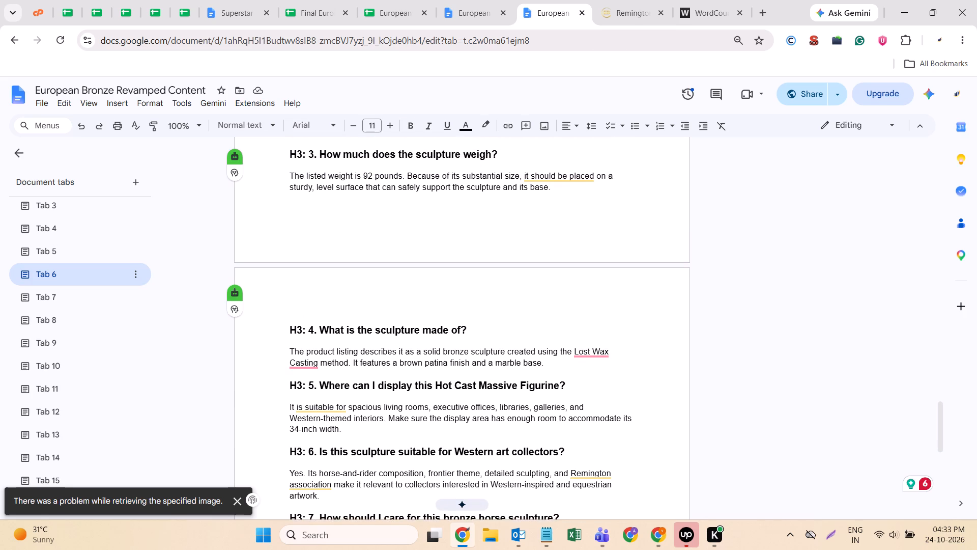
{"action": "key", "text": "Up"}
{"action": "key", "text": "Up"}
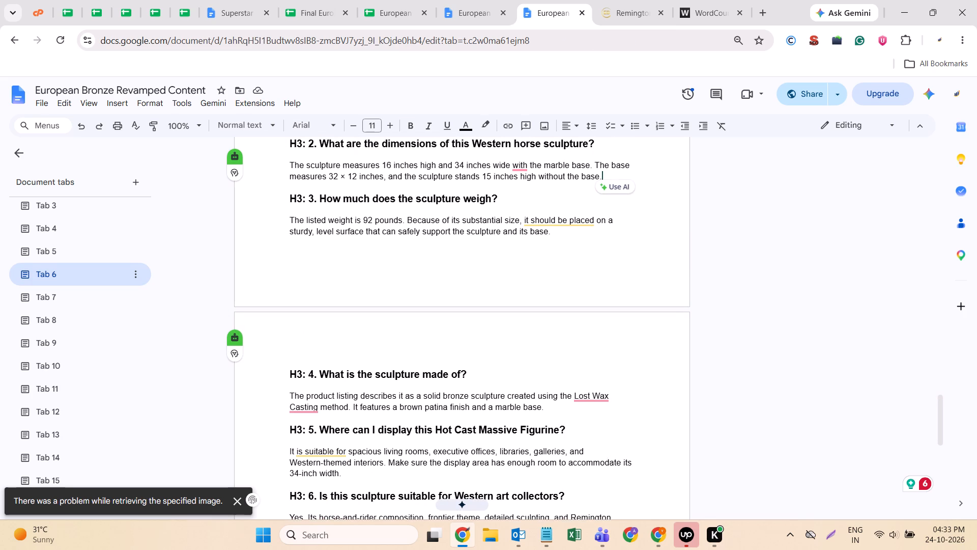
{"action": "key", "text": "Up"}
{"action": "key", "text": "Up"}
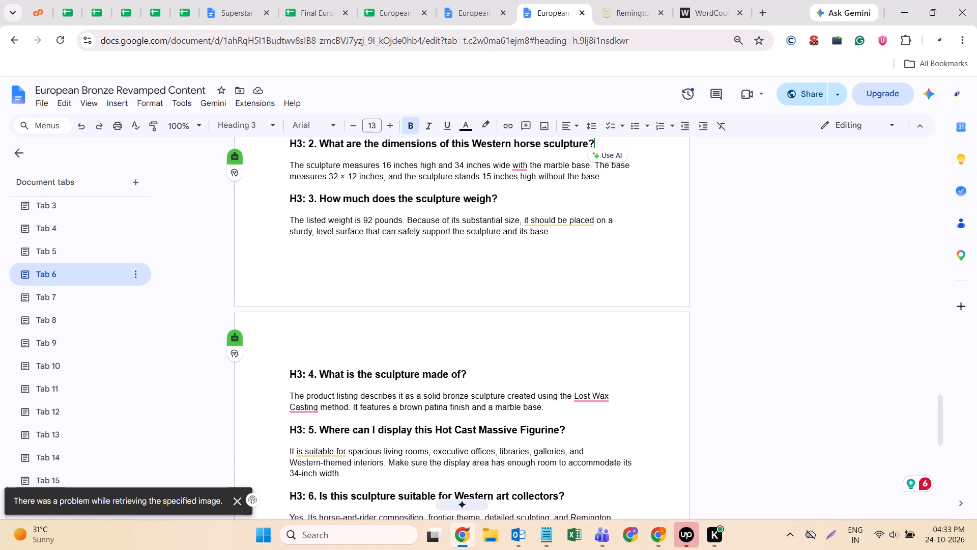
{"action": "key", "text": "Up"}
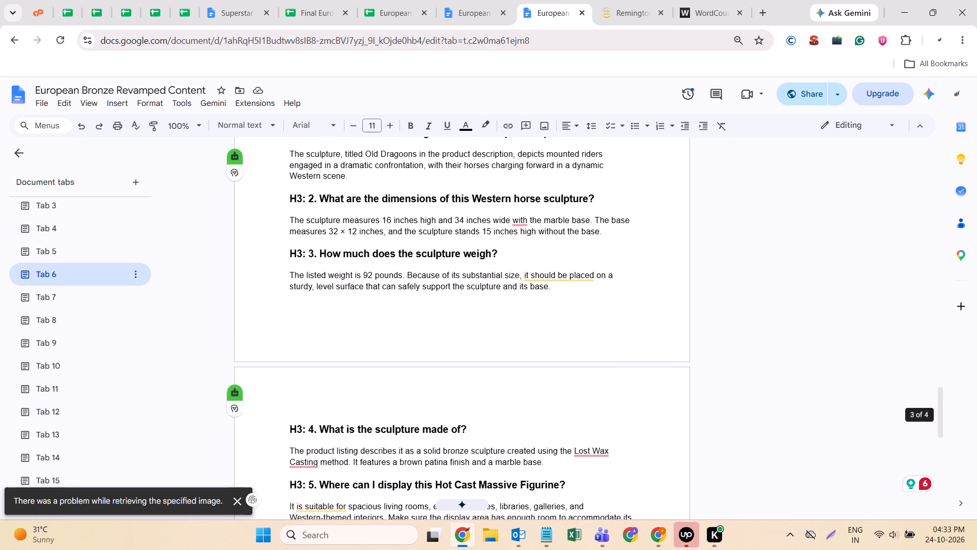
Reread the FAQs from the dimensions question down to the answer on suitability for Western art collectors.
{"action": "key", "text": "Down"}
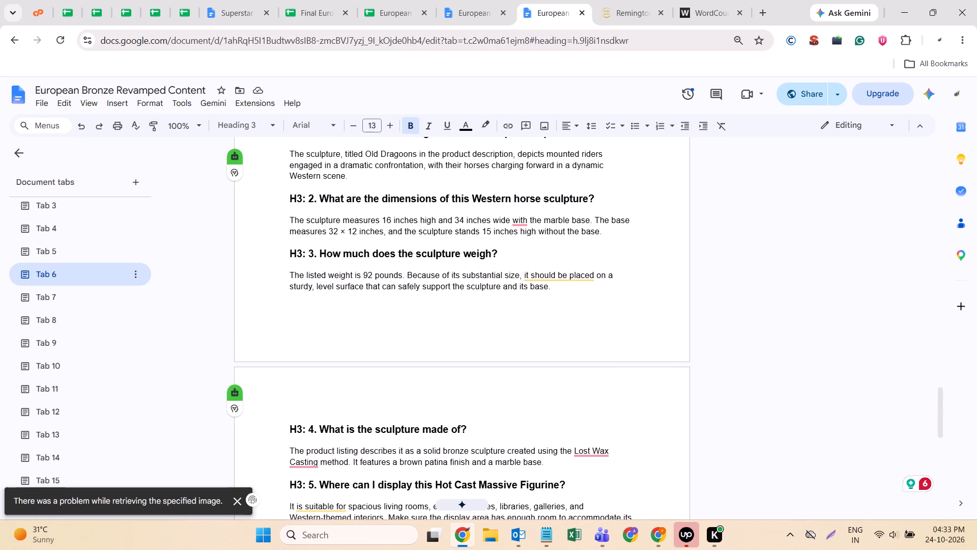
{"action": "key", "text": "Down"}
{"action": "key", "text": "Down"}
{"action": "key", "text": "Down"}
{"action": "key", "text": "Down"}
{"action": "key", "text": "Down"}
{"action": "key", "text": "Down"}
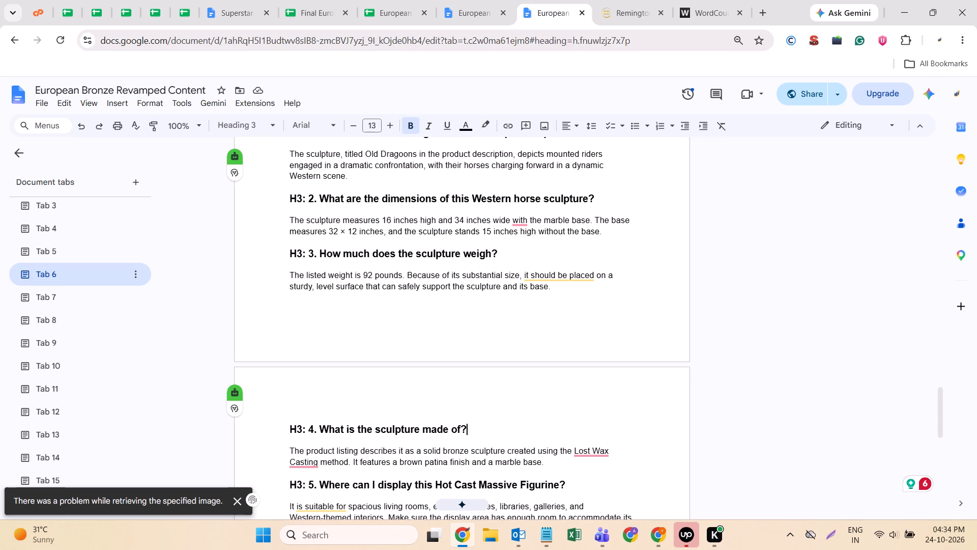
{"action": "key", "text": "Down"}
{"action": "key", "text": "Down"}
{"action": "key", "text": "Down"}
{"action": "key", "text": "Down"}
{"action": "key", "text": "Down"}
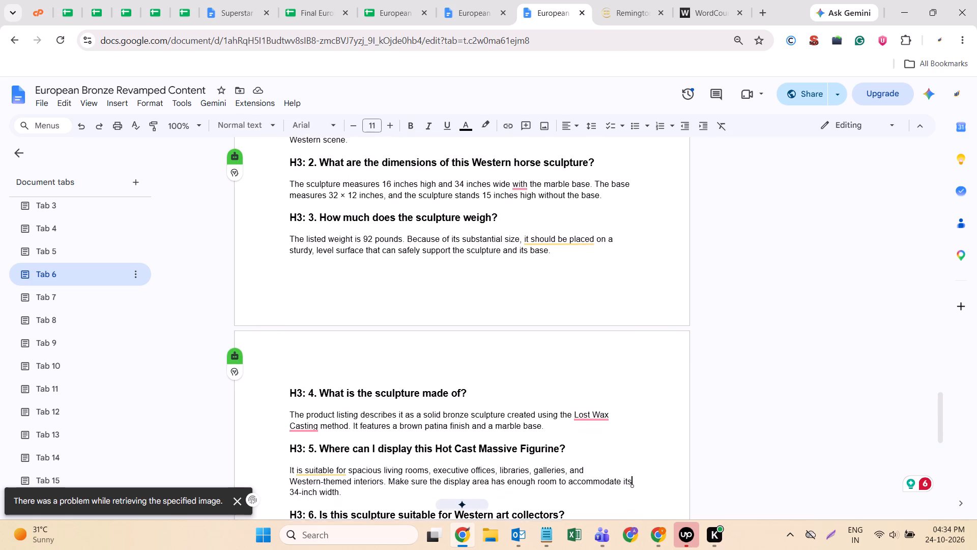
{"action": "key", "text": "Down"}
{"action": "key", "text": "Down"}
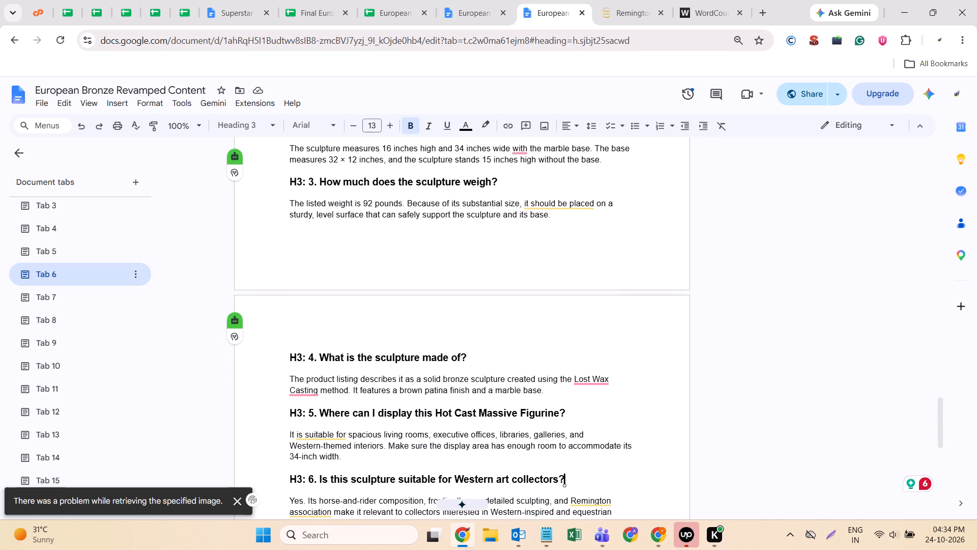
{"action": "key", "text": "Down"}
{"action": "key", "text": "Down"}
{"action": "key", "text": "Down"}
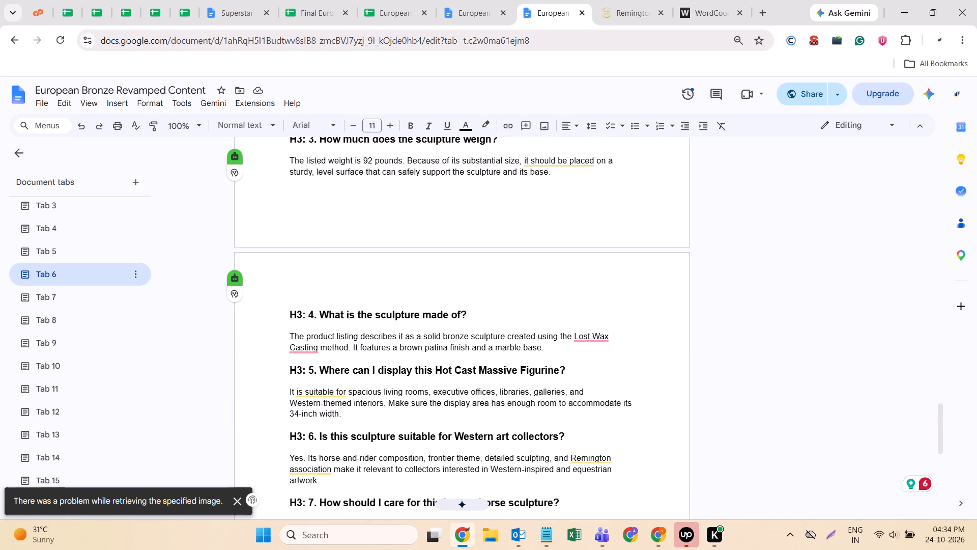
Read down to the last FAQ answer on how to care for the bronze horse sculpture.
{"action": "key", "text": "Down"}
{"action": "key", "text": "Down"}
{"action": "key", "text": "Down"}
{"action": "key", "text": "Down"}
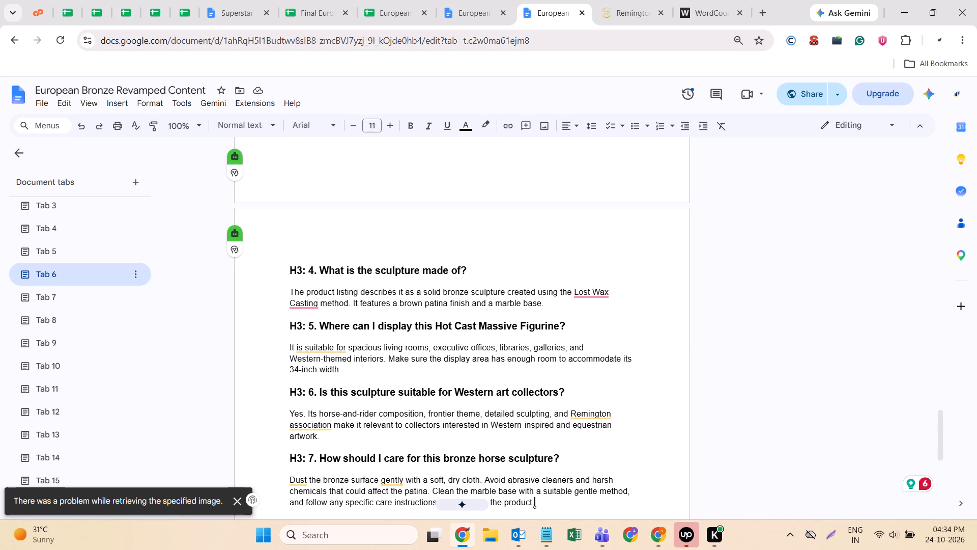
{"action": "key", "text": "Down"}
{"action": "key", "text": "Down"}
{"action": "key", "text": "Down"}
{"action": "key", "text": "Down"}
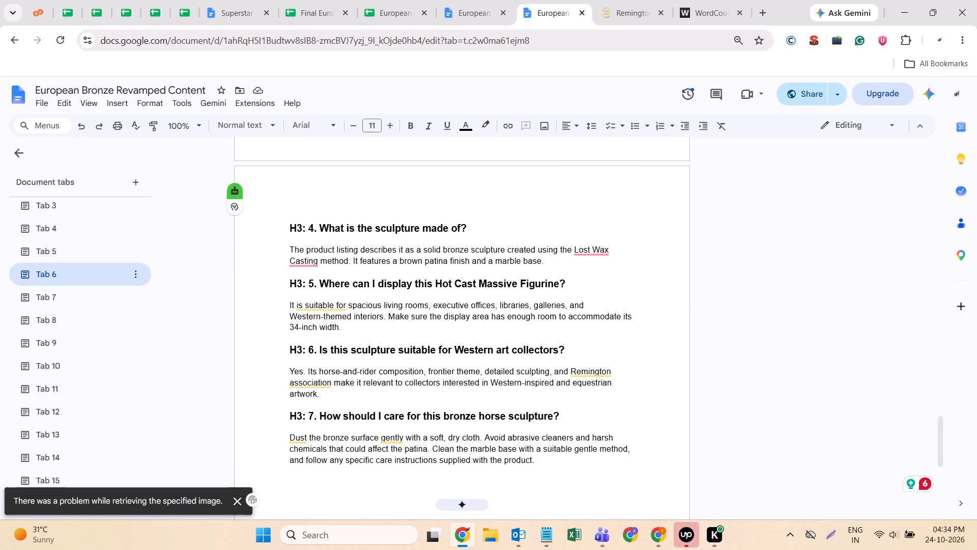
Review the FAQs back up from the care answer to the answer on what the sculpture is made of.
{"action": "key", "text": "Up"}
{"action": "key", "text": "Up"}
{"action": "key", "text": "Up"}
{"action": "key", "text": "Up"}
{"action": "key", "text": "Up"}
{"action": "key", "text": "Up"}
{"action": "key", "text": "Up"}
{"action": "key", "text": "Up"}
{"action": "key", "text": "Up"}
{"action": "key", "text": "Up"}
{"action": "key", "text": "Up"}
{"action": "key", "text": "Up"}
{"action": "key", "text": "Up"}
Review the weight, dimensions and depiction FAQs back up to the FAQs heading.
{"action": "key", "text": "Up"}
{"action": "key", "text": "Up"}
{"action": "key", "text": "Up"}
{"action": "key", "text": "Up"}
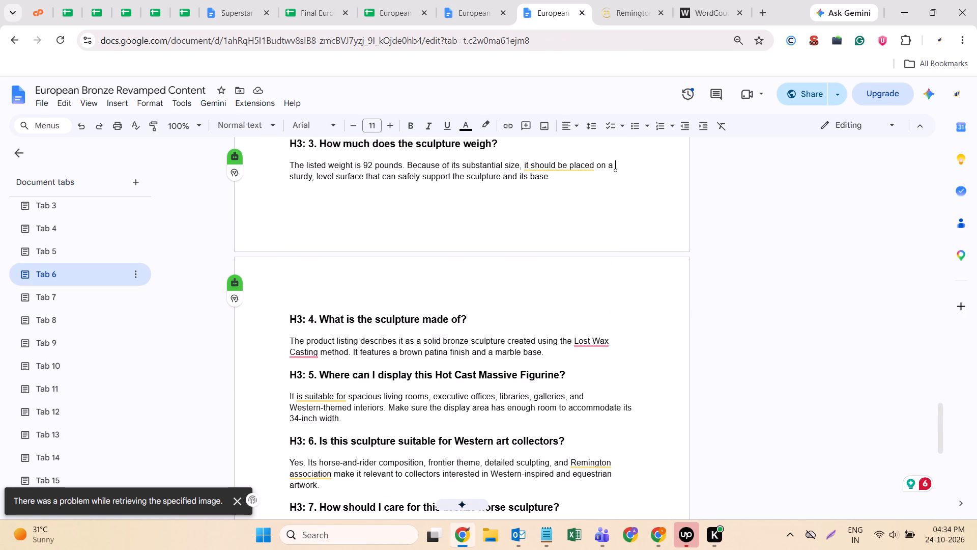
{"action": "key", "text": "Up"}
{"action": "key", "text": "Up"}
{"action": "key", "text": "Up"}
{"action": "key", "text": "Up"}
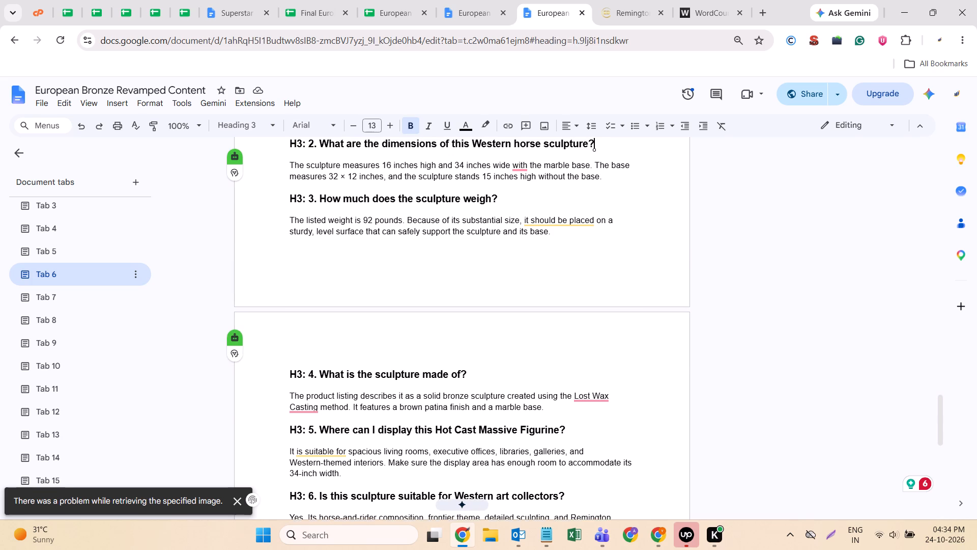
{"action": "key", "text": "Up"}
{"action": "key", "text": "Up"}
{"action": "key", "text": "Up"}
{"action": "key", "text": "Up"}
{"action": "key", "text": "Up"}
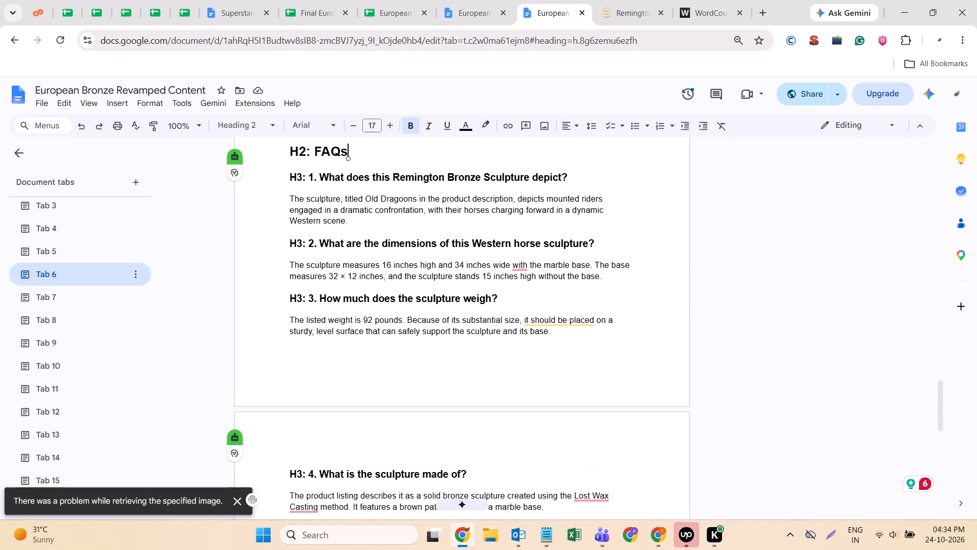
Review the three Benefits paragraphs back up to the note on checking the furniture's weight capacity.
{"action": "key", "text": "Up"}
{"action": "key", "text": "Up"}
{"action": "key", "text": "Up"}
{"action": "key", "text": "Up"}
{"action": "key", "text": "Up"}
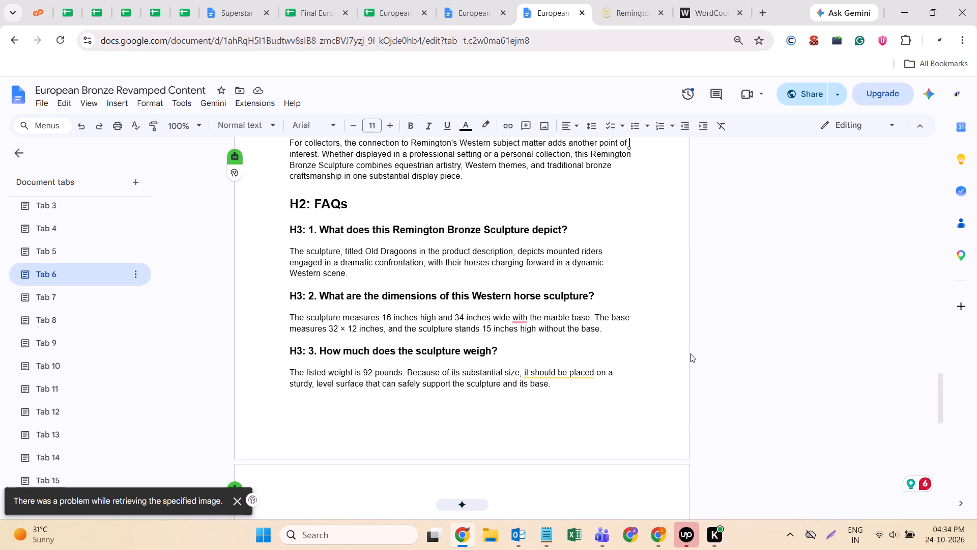
{"action": "key", "text": "Up"}
{"action": "key", "text": "Up"}
{"action": "key", "text": "Up"}
{"action": "key", "text": "Up"}
{"action": "key", "text": "Up"}
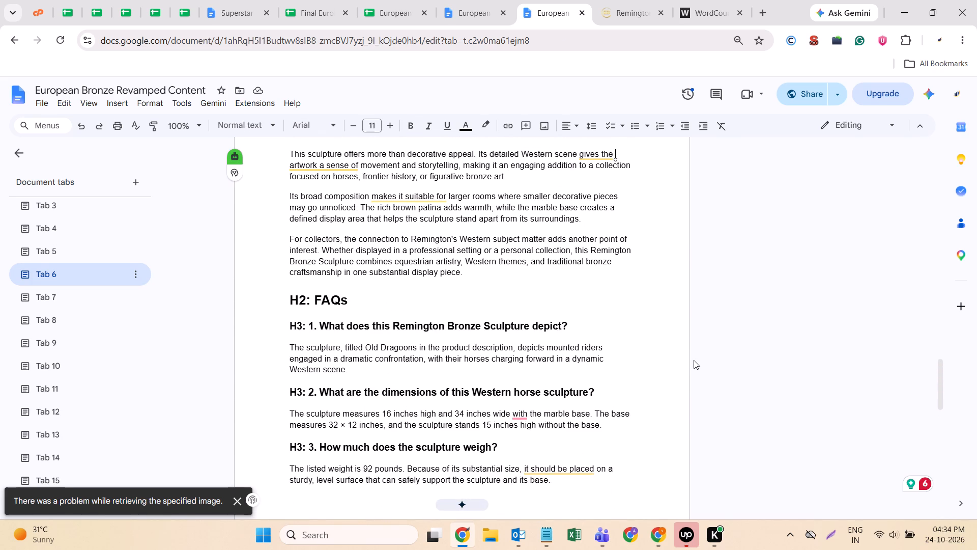
{"action": "key", "text": "Up"}
{"action": "key", "text": "Up"}
{"action": "key", "text": "Up"}
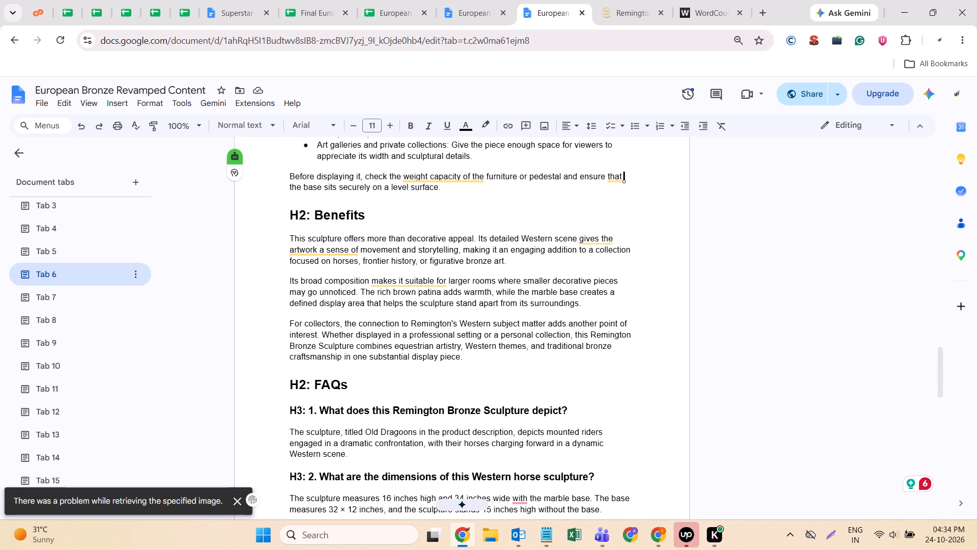
Review the bulleted list of display places from art galleries back up to living rooms.
{"action": "key", "text": "Up"}
{"action": "key", "text": "Up"}
{"action": "key", "text": "Up"}
{"action": "key", "text": "Up"}
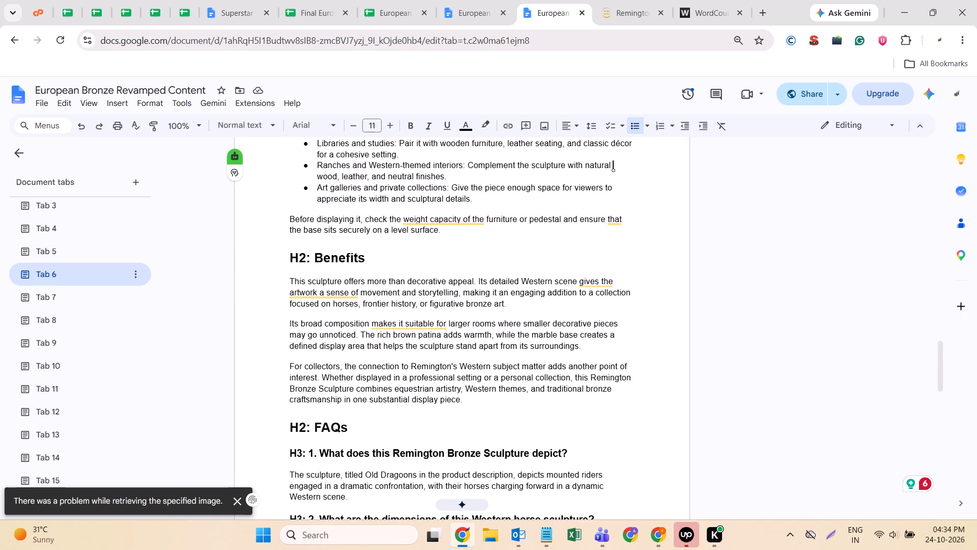
{"action": "key", "text": "Up"}
{"action": "key", "text": "Up"}
{"action": "key", "text": "Up"}
{"action": "key", "text": "Up"}
{"action": "key", "text": "Up"}
{"action": "key", "text": "Up"}
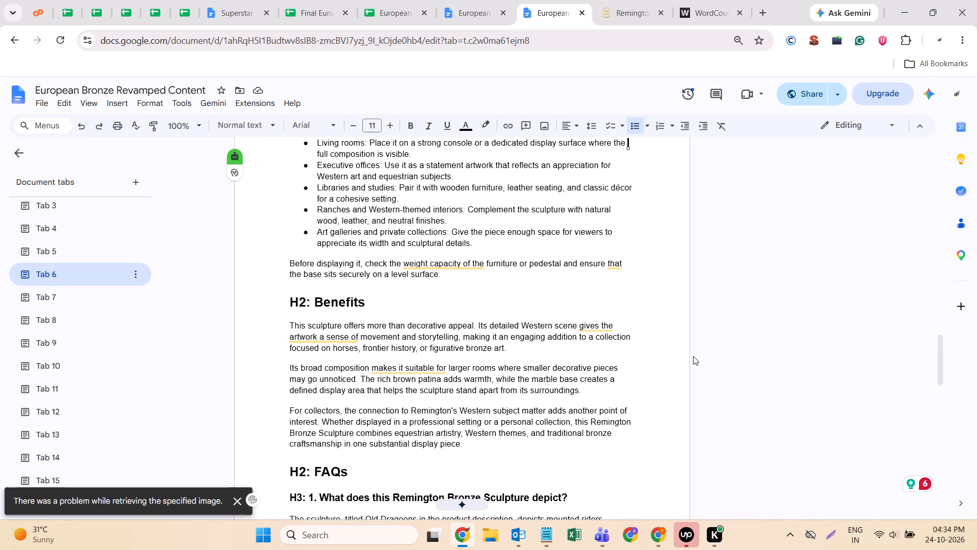
Review the Where to Place introduction, the Wide Marble Base text and the Lost Wax Casting Craftsmanship text.
{"action": "key", "text": "Up"}
{"action": "key", "text": "Up"}
{"action": "key", "text": "Up"}
{"action": "key", "text": "Up"}
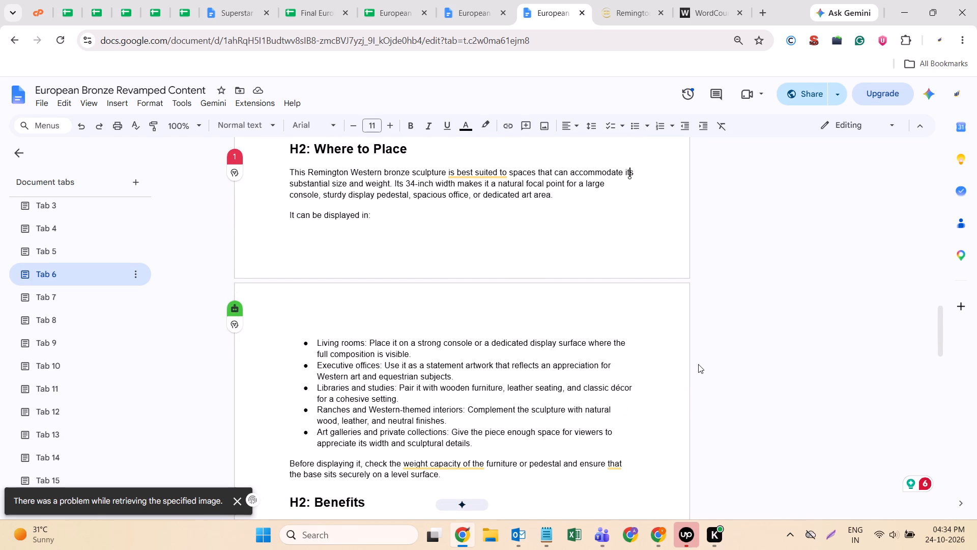
{"action": "key", "text": "Up"}
{"action": "key", "text": "Down"}
{"action": "key", "text": "Right"}
{"action": "key", "text": "Up"}
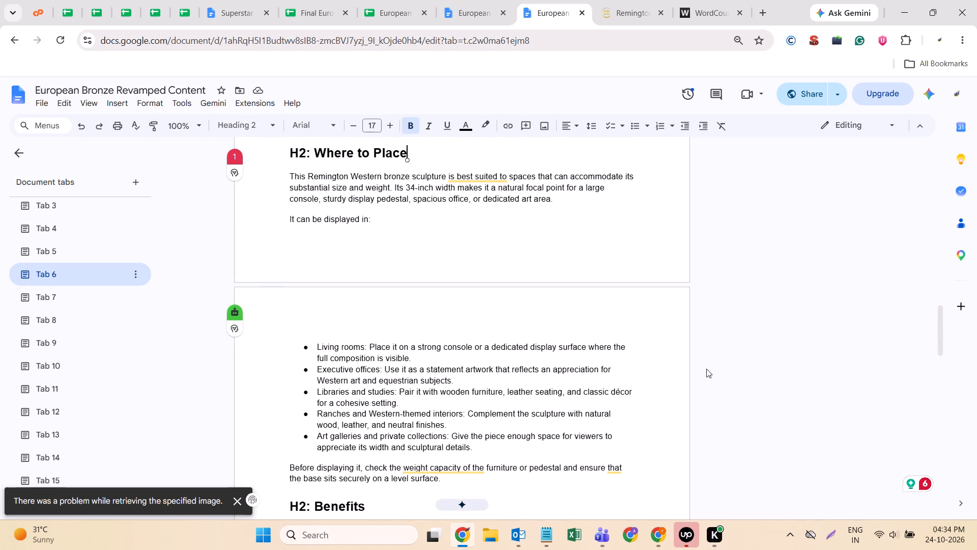
{"action": "key", "text": "Up"}
{"action": "key", "text": "Up"}
{"action": "key", "text": "Up"}
{"action": "key", "text": "Up"}
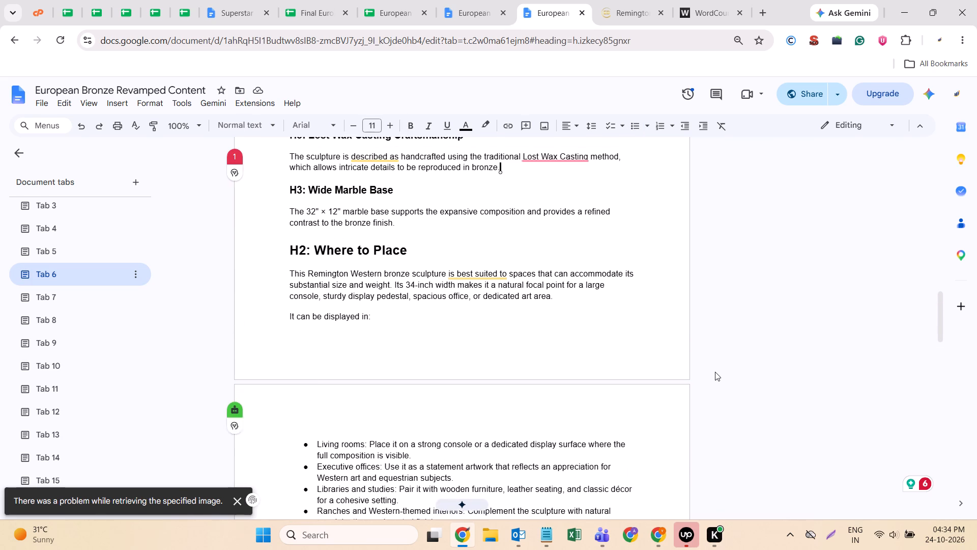
{"action": "key", "text": "Up"}
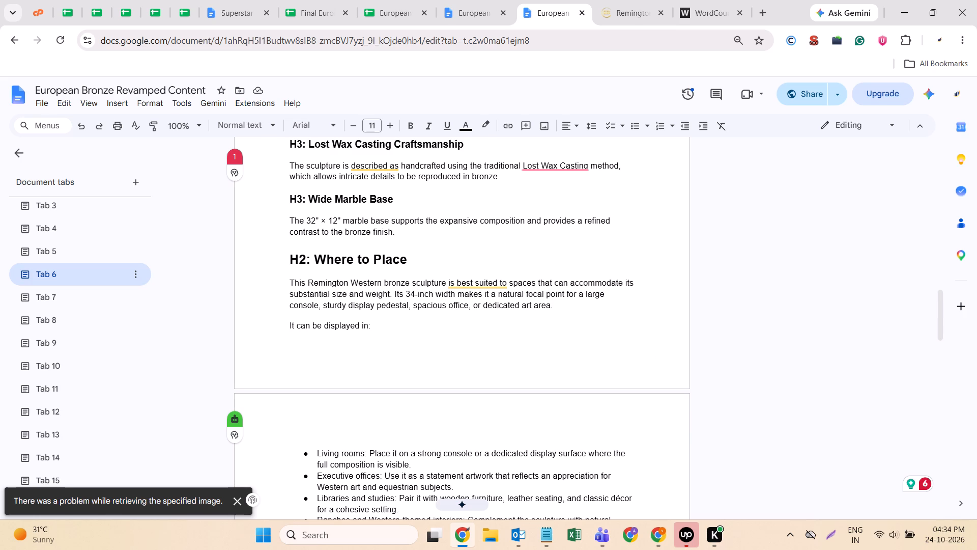
Return to the start of Tab 6 and select the blank space beneath the Meta Description label.
{"action": "scroll", "coordinate": [405, 327], "scroll_direction": "up", "scroll_amount": 15}
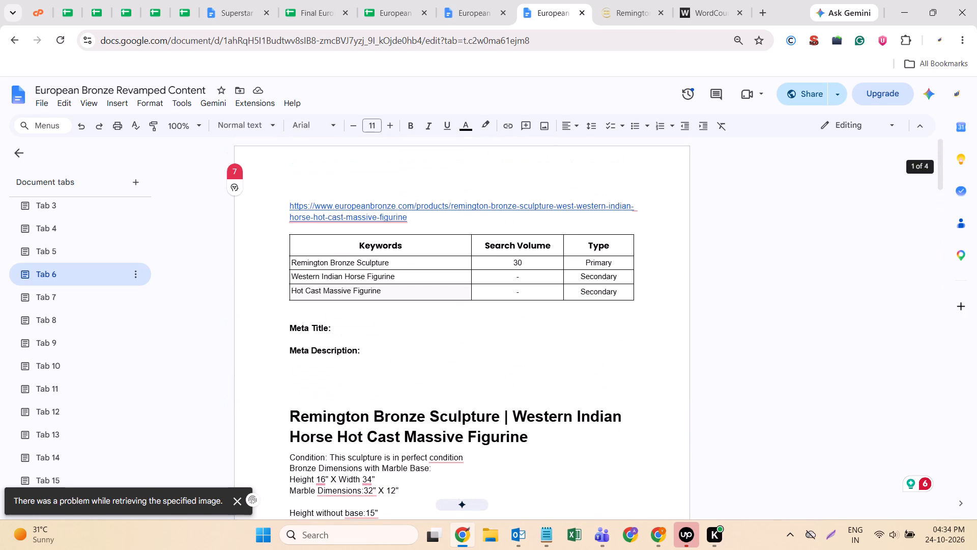
{"action": "scroll", "coordinate": [403, 323], "scroll_direction": "down", "scroll_amount": 1}
{"action": "left_click", "coordinate": [377, 349]}
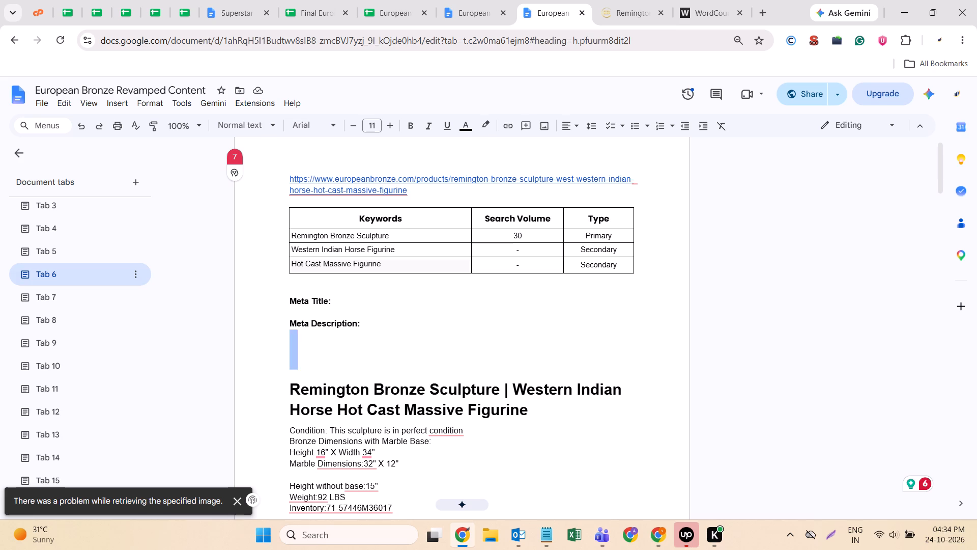